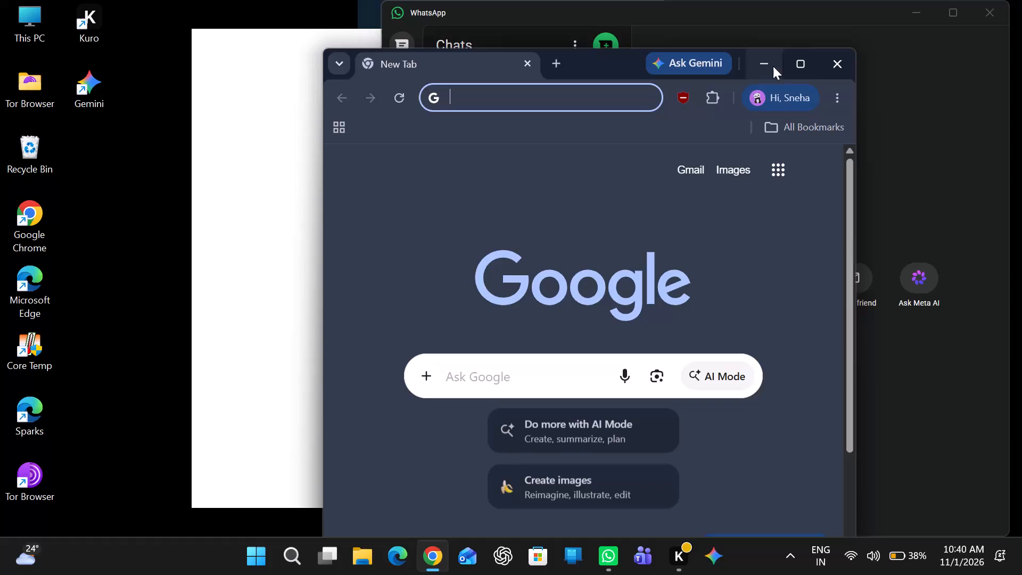
Maximize the browser window and replace the existing blank tab with a fresh one.
{"action": "left_click", "coordinate": [797, 67]}
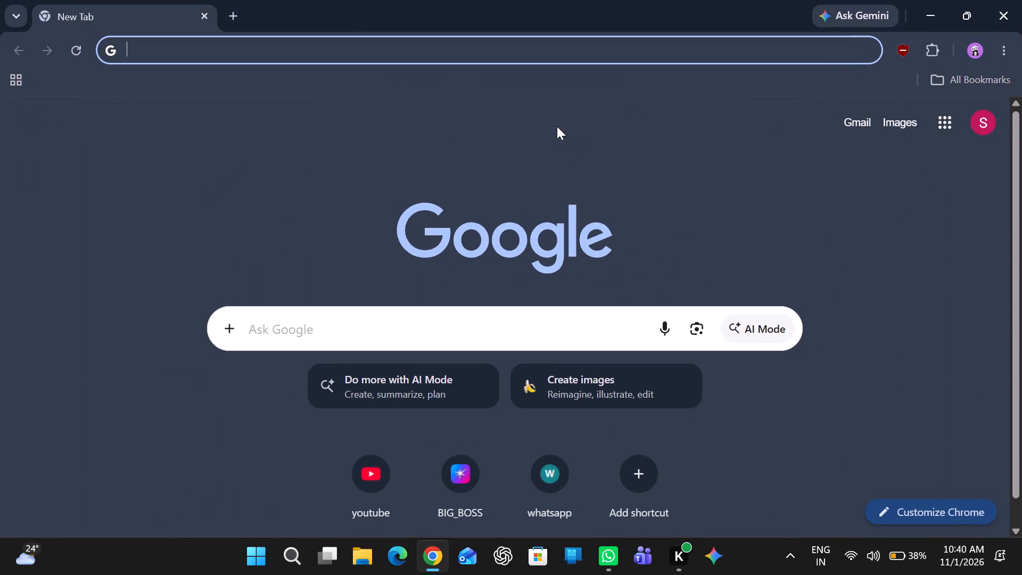
{"action": "left_click", "coordinate": [235, 15]}
{"action": "left_click", "coordinate": [204, 17]}
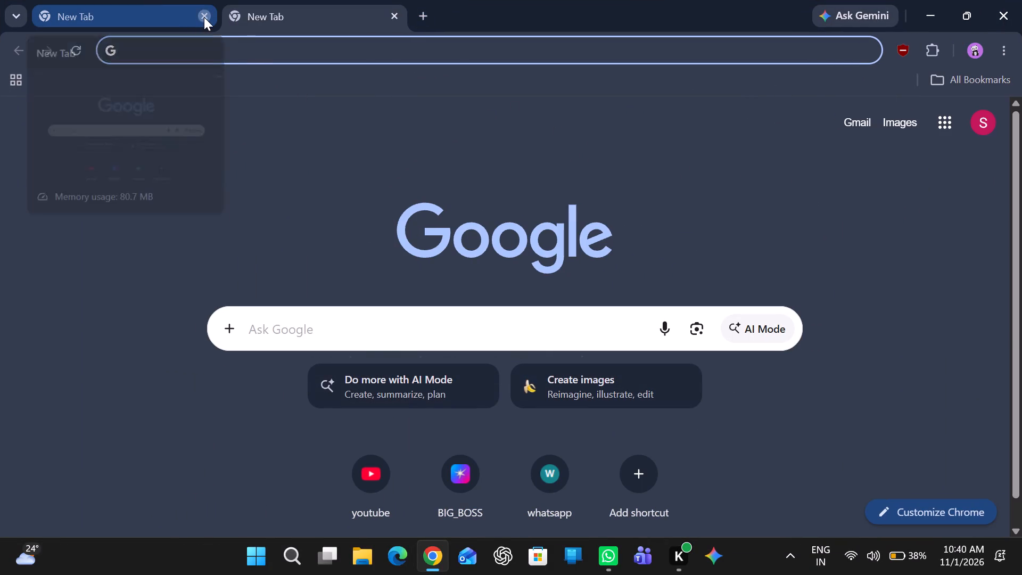
Enter "pdf" as the web search query in the address bar.
{"action": "left_click", "coordinate": [170, 51]}
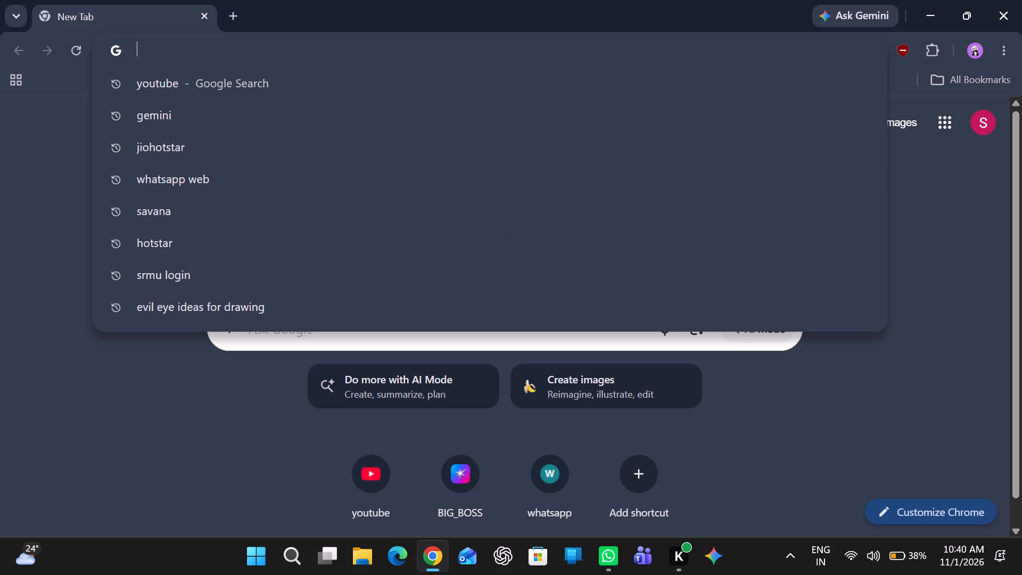
{"action": "type", "text": "pdf"}
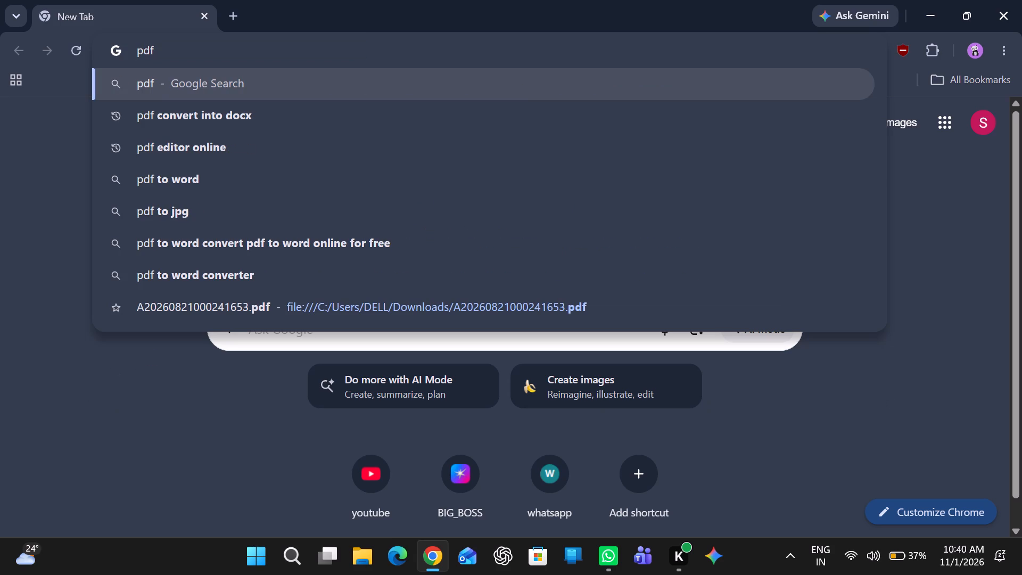
Search the web for the suggested query "pdf editor online".
{"action": "left_click", "coordinate": [174, 144]}
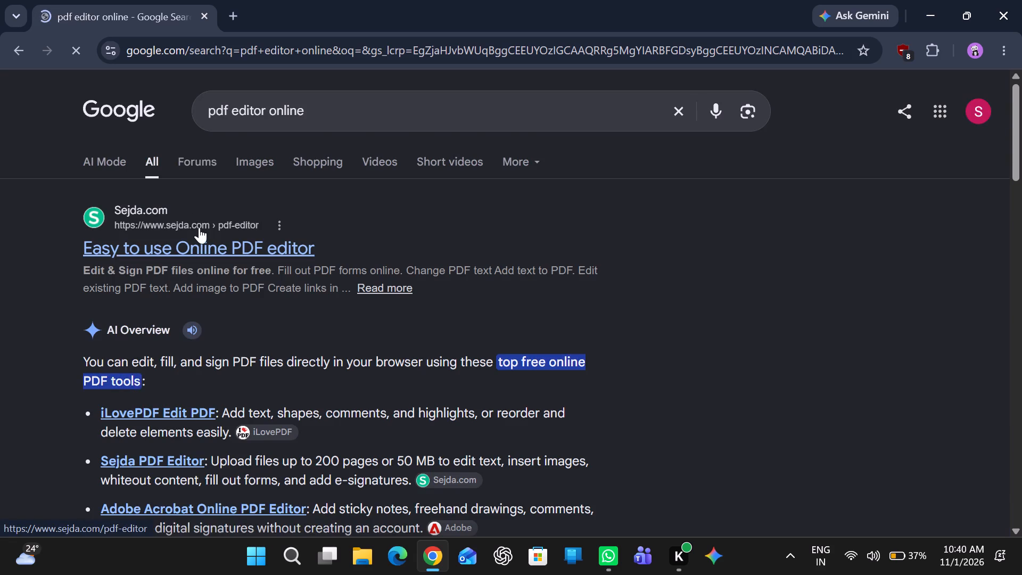
Look through the search results for available online PDF editors.
{"action": "scroll", "coordinate": [199, 227], "scroll_direction": "down", "scroll_amount": 9}
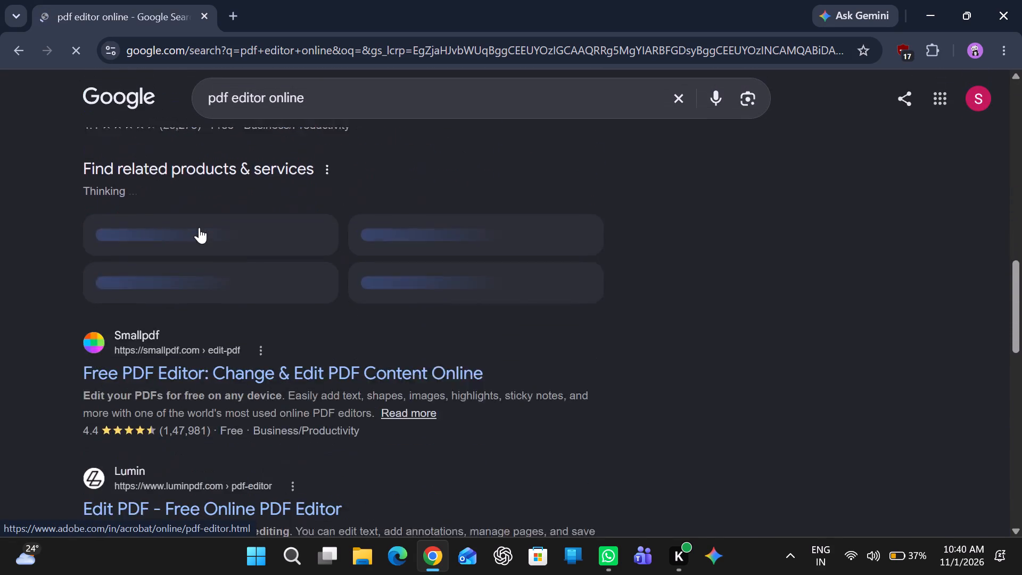
{"action": "scroll", "coordinate": [199, 227], "scroll_direction": "down", "scroll_amount": 4}
{"action": "scroll", "coordinate": [199, 227], "scroll_direction": "up", "scroll_amount": 6}
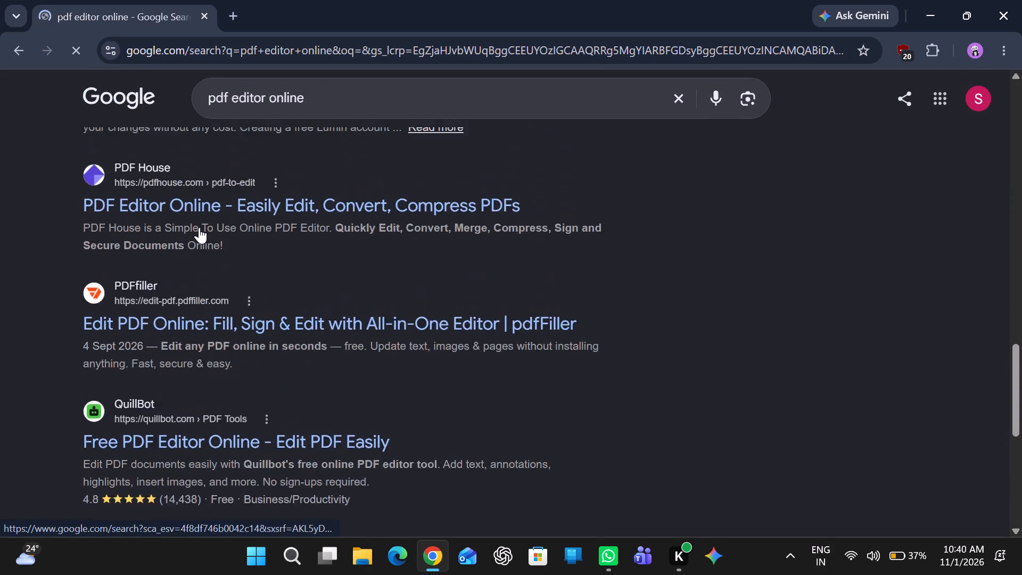
{"action": "scroll", "coordinate": [199, 227], "scroll_direction": "up", "scroll_amount": 11}
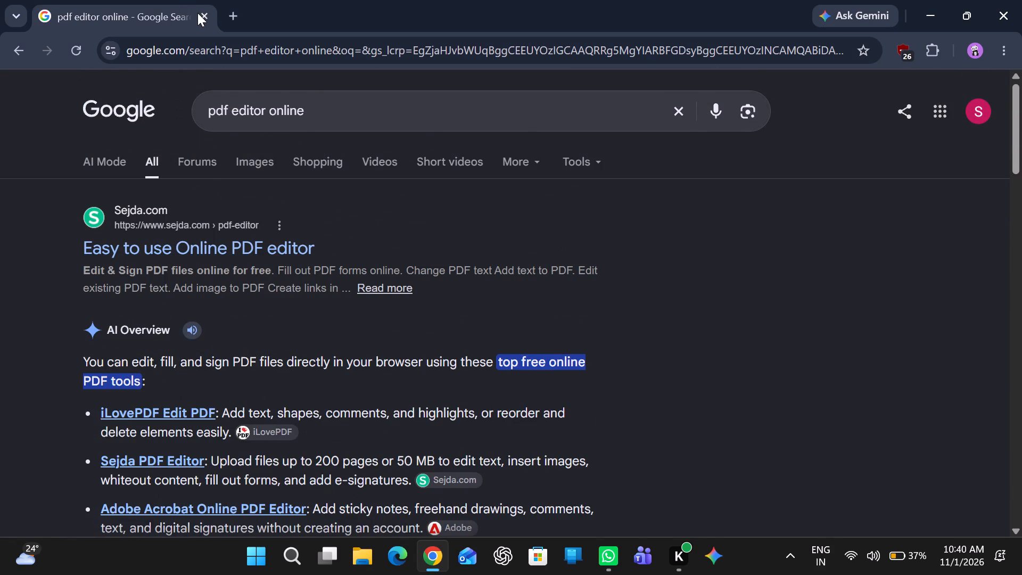
Replace the whole query in the results page's search box with "doc".
{"action": "left_click", "coordinate": [336, 103]}
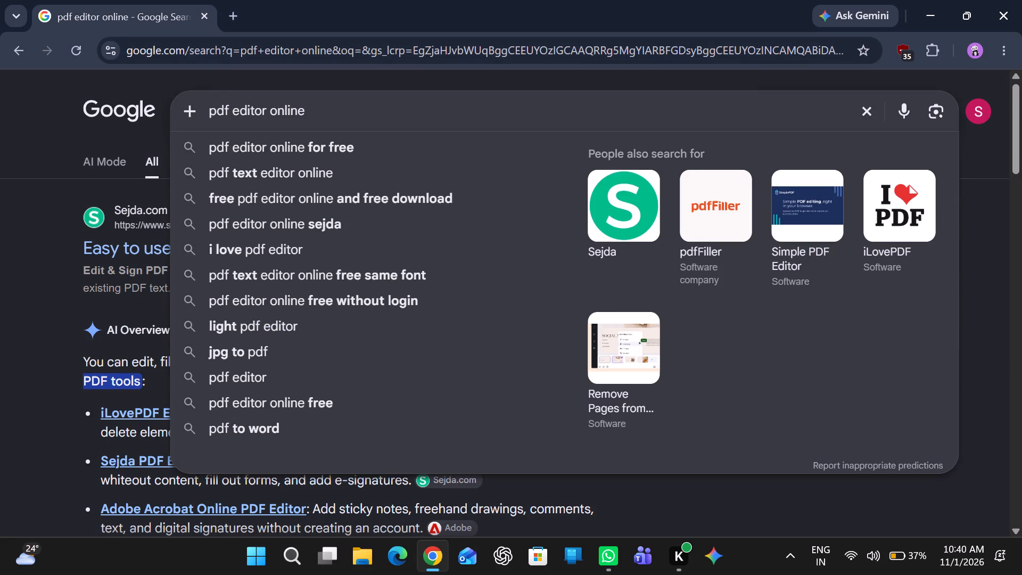
{"action": "key", "text": "BackSpace"}
{"action": "key", "text": "BackSpace"}
{"action": "key", "text": "BackSpace"}
{"action": "key", "text": "BackSpace"}
{"action": "key", "text": "BackSpace"}
{"action": "key", "text": "BackSpace"}
{"action": "key", "text": "BackSpace"}
{"action": "key", "text": "BackSpace"}
{"action": "key", "text": "BackSpace"}
{"action": "key", "text": "BackSpace"}
{"action": "key", "text": "BackSpace"}
{"action": "key", "text": "BackSpace"}
{"action": "key", "text": "BackSpace"}
{"action": "key", "text": "BackSpace"}
{"action": "key", "text": "BackSpace"}
{"action": "key", "text": "BackSpace"}
{"action": "key", "text": "BackSpace"}
{"action": "key", "text": "BackSpace"}
{"action": "key", "text": "BackSpace"}
{"action": "key", "text": "BackSpace"}
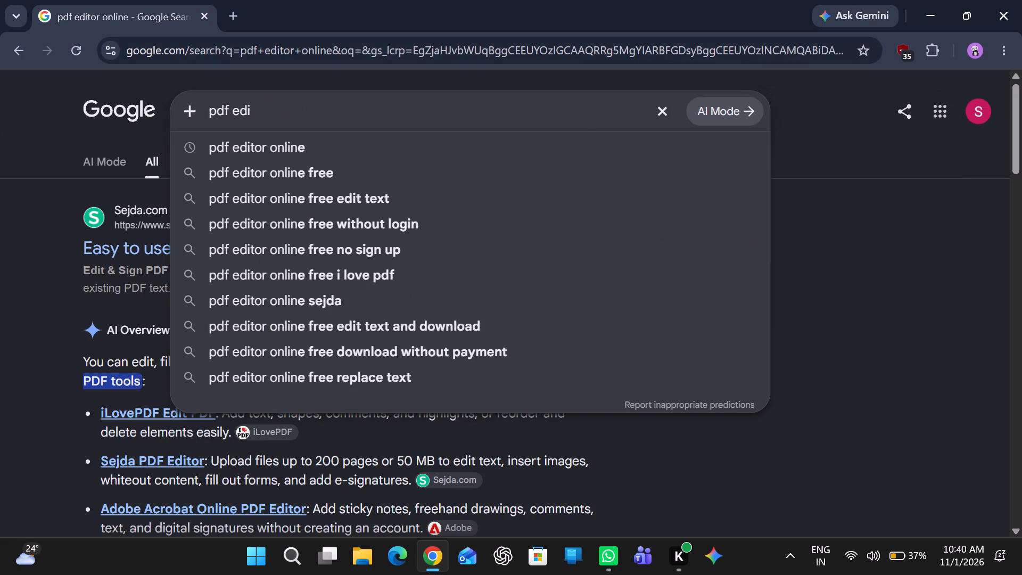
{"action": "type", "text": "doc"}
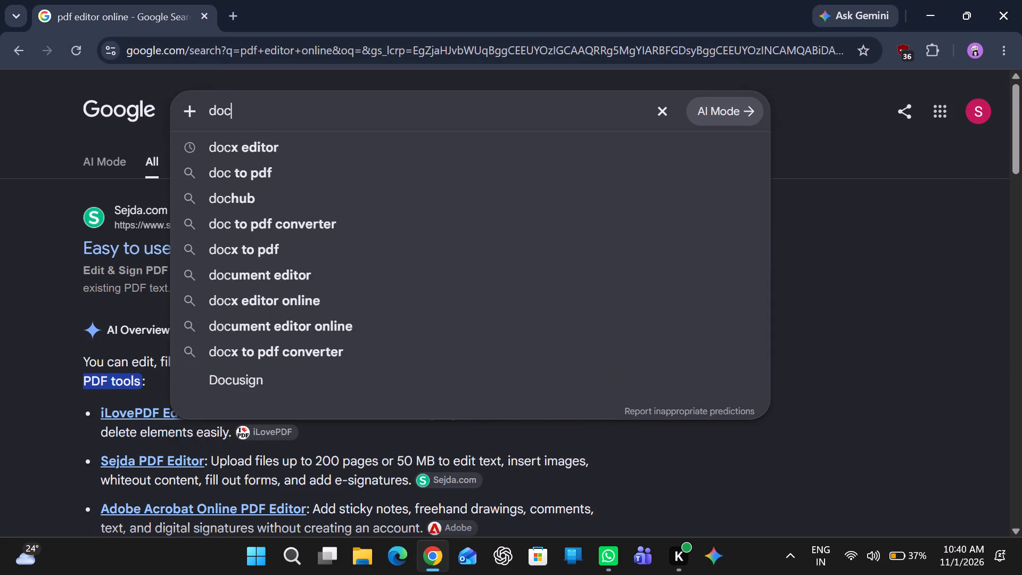
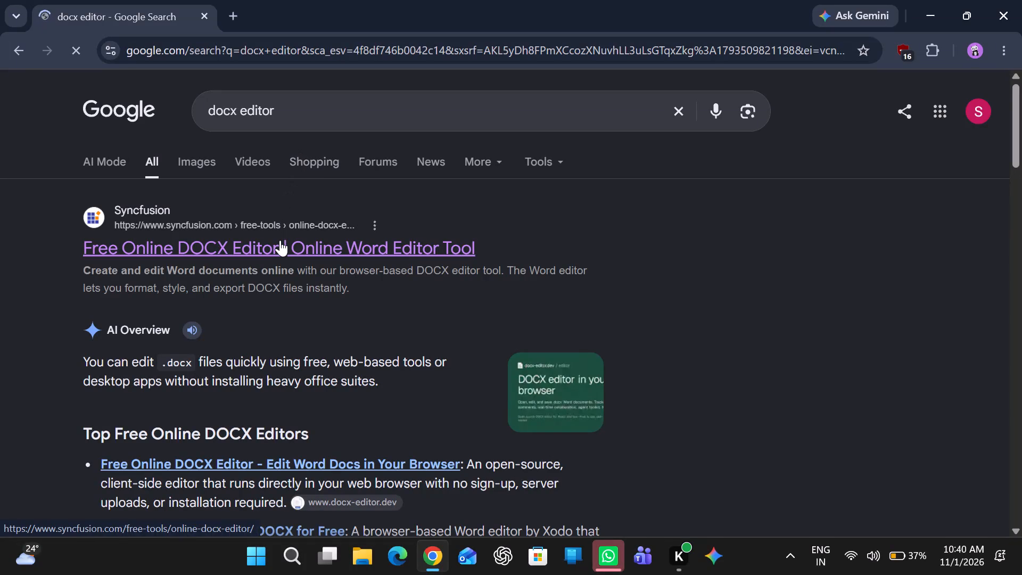
Open Syncfusion's "Free Online DOCX Editor | Online Word Editor Tool" page from the docx editor search results.
{"action": "scroll", "coordinate": [280, 240], "scroll_direction": "down", "scroll_amount": 4}
{"action": "scroll", "coordinate": [280, 240], "scroll_direction": "up", "scroll_amount": 3}
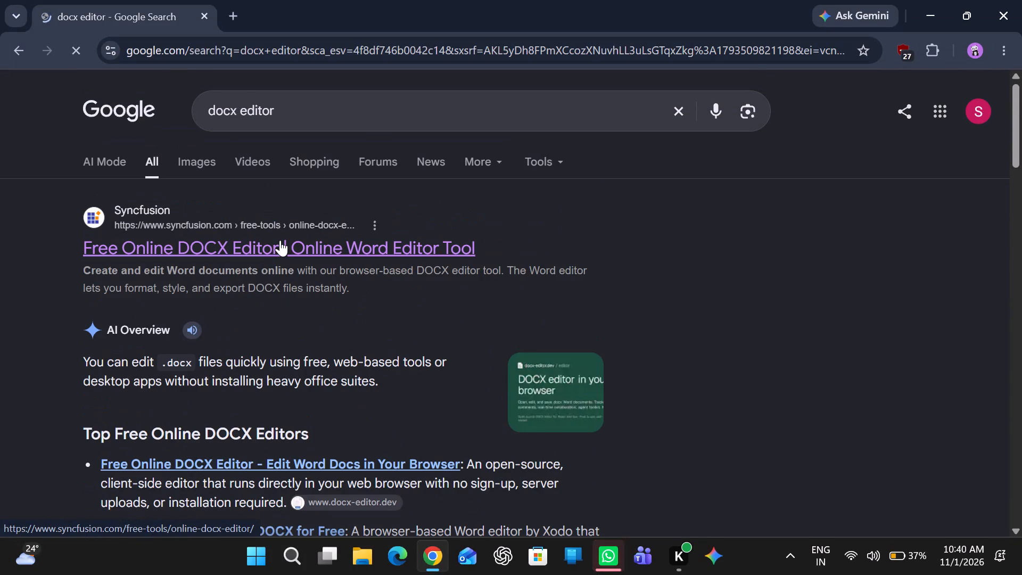
{"action": "left_click", "coordinate": [263, 246]}
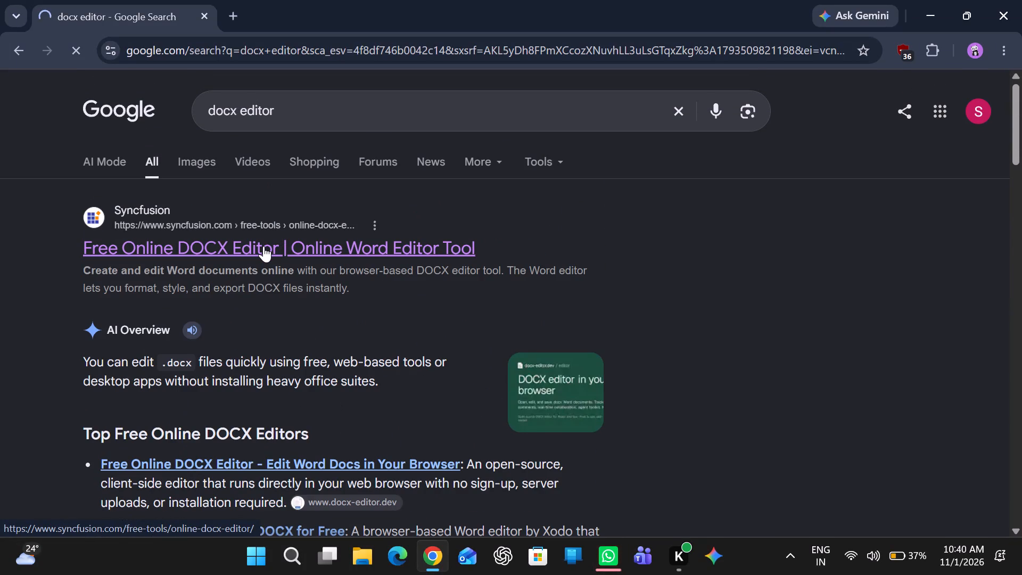
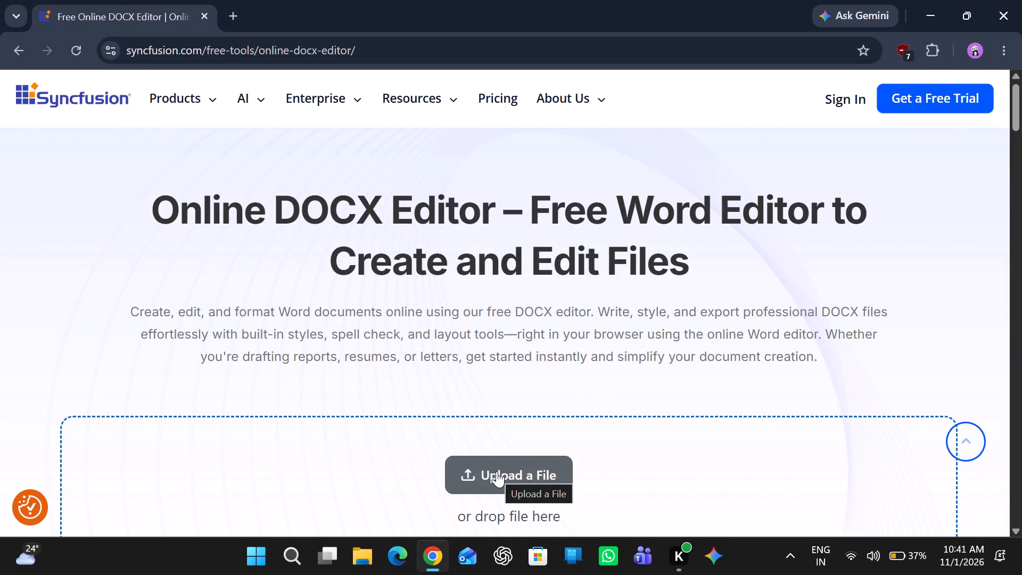
Start uploading a file to the online DOCX editor, opening the file selection dialog.
{"action": "scroll", "coordinate": [497, 471], "scroll_direction": "down", "scroll_amount": 1}
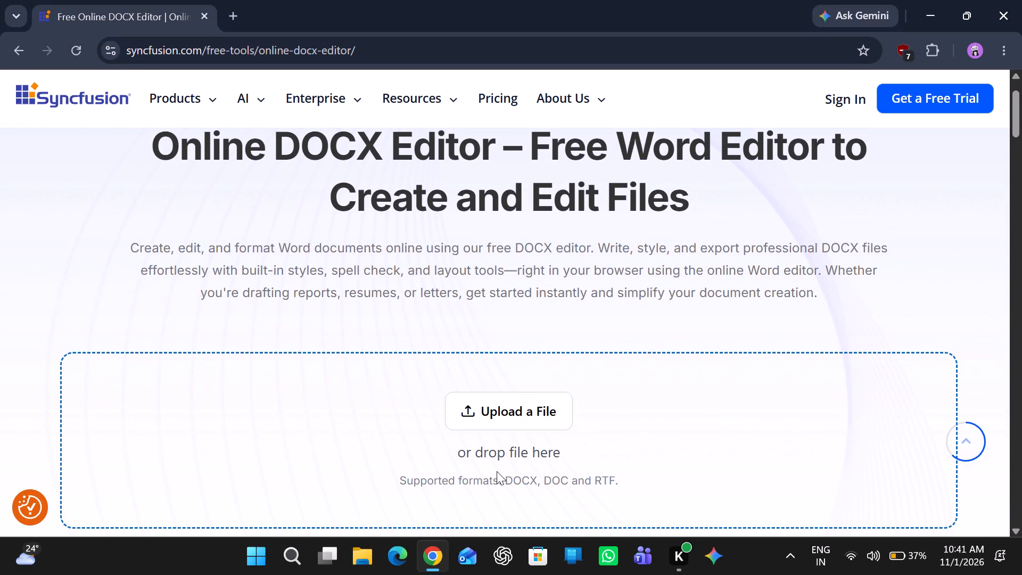
{"action": "scroll", "coordinate": [497, 471], "scroll_direction": "down", "scroll_amount": 1}
{"action": "left_click", "coordinate": [503, 422]}
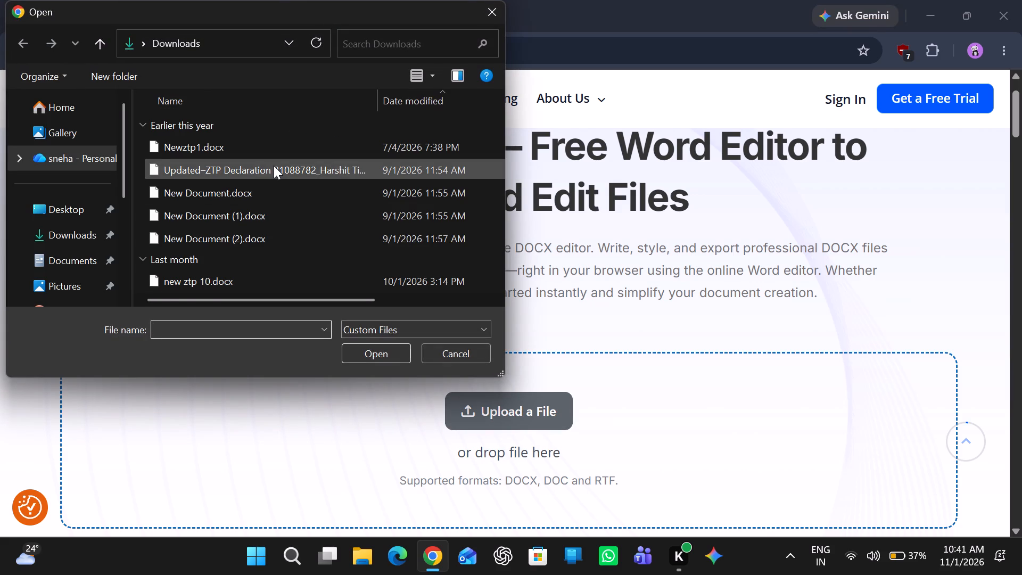
Upload Newztp1.docx from the Downloads folder into the online DOCX editor.
{"action": "left_click", "coordinate": [238, 151]}
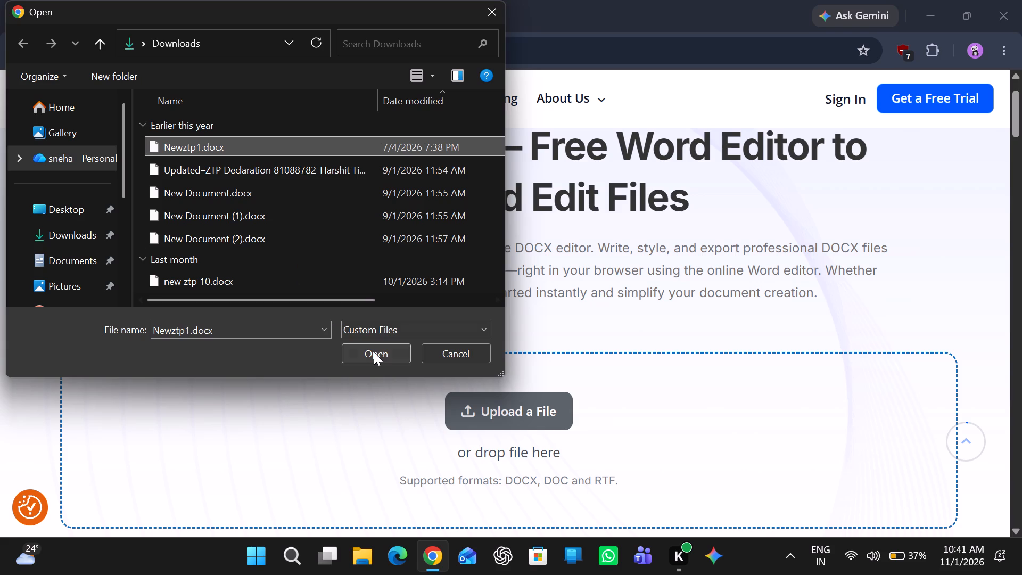
{"action": "left_click", "coordinate": [374, 352]}
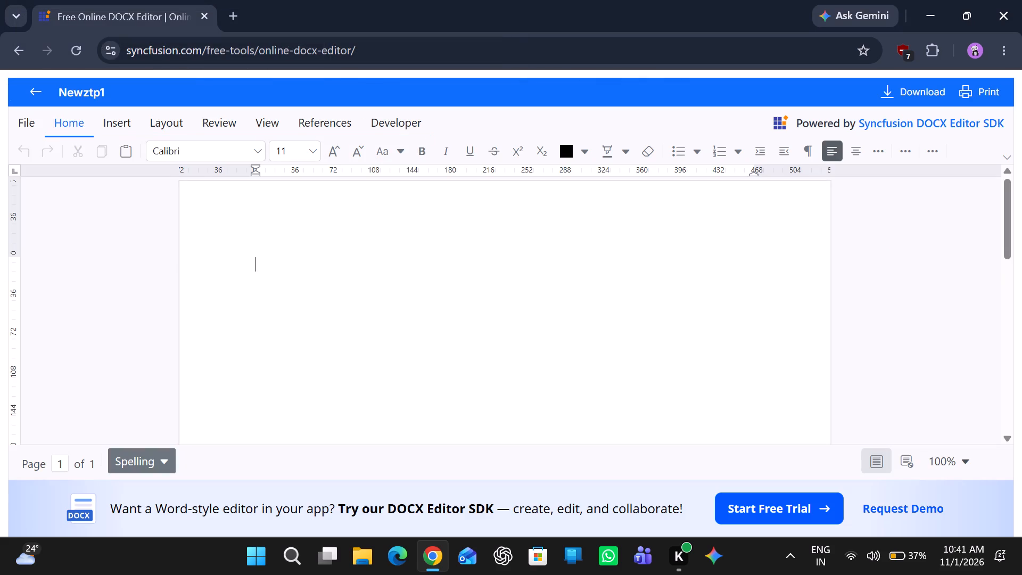
Change the date under Employee Details on page 1 to 1 / November / 2026.
{"action": "scroll", "coordinate": [406, 356], "scroll_direction": "down", "scroll_amount": 1}
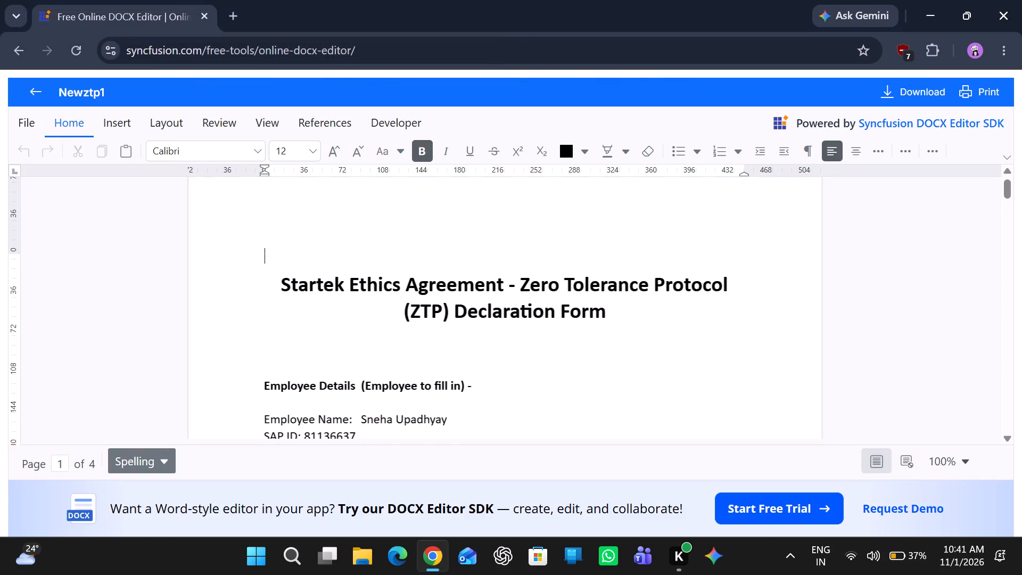
{"action": "scroll", "coordinate": [406, 356], "scroll_direction": "down", "scroll_amount": 3}
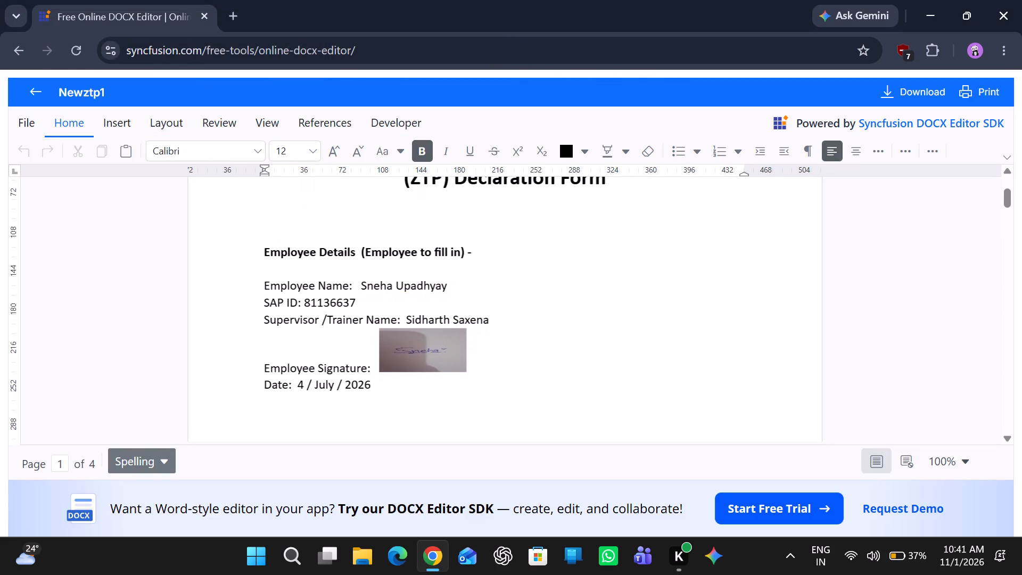
{"action": "scroll", "coordinate": [406, 356], "scroll_direction": "down", "scroll_amount": 2}
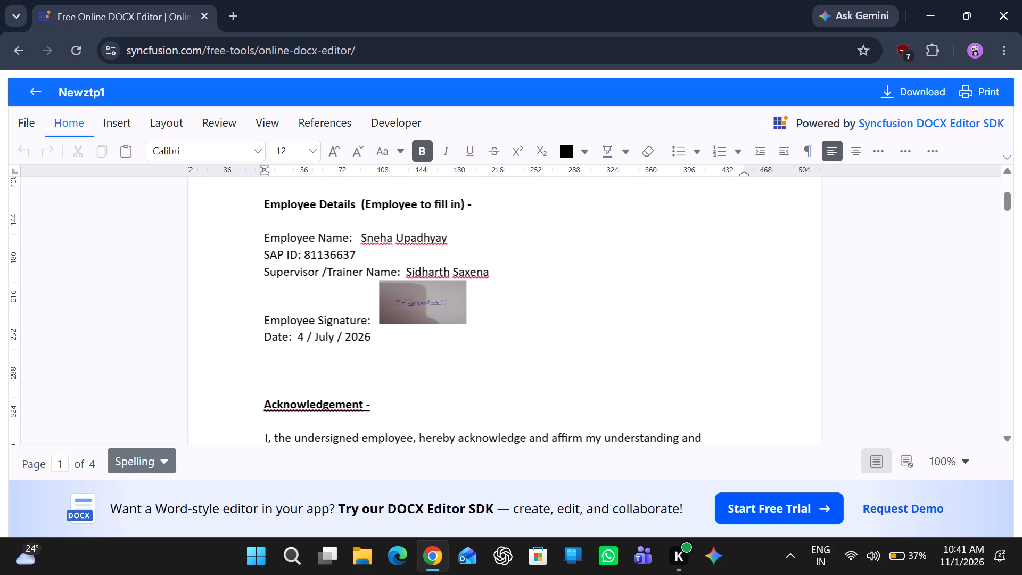
{"action": "left_click", "coordinate": [303, 338]}
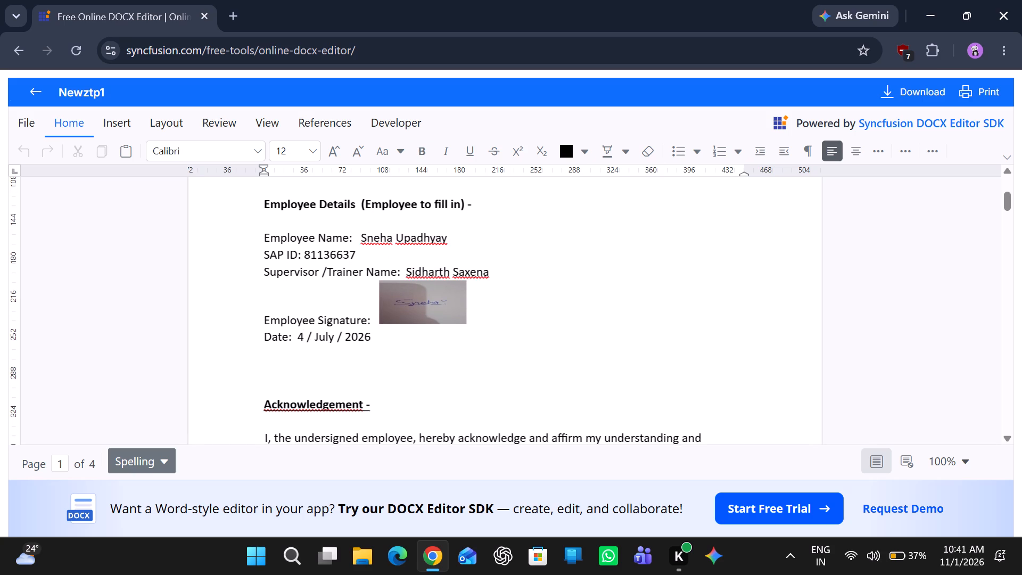
{"action": "key", "text": "BackSpace"}
{"action": "key", "text": "1"}
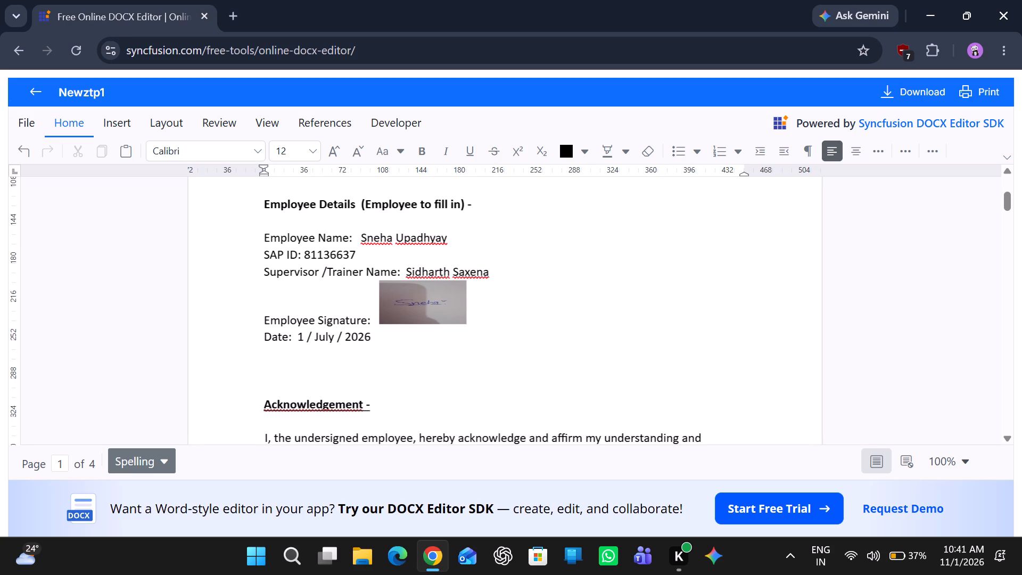
{"action": "left_click", "coordinate": [332, 338]}
{"action": "key", "text": "BackSpace"}
{"action": "key", "text": "BackSpace"}
{"action": "key", "text": "BackSpace"}
{"action": "key", "text": "BackSpace"}
{"action": "key", "text": "shift+n"}
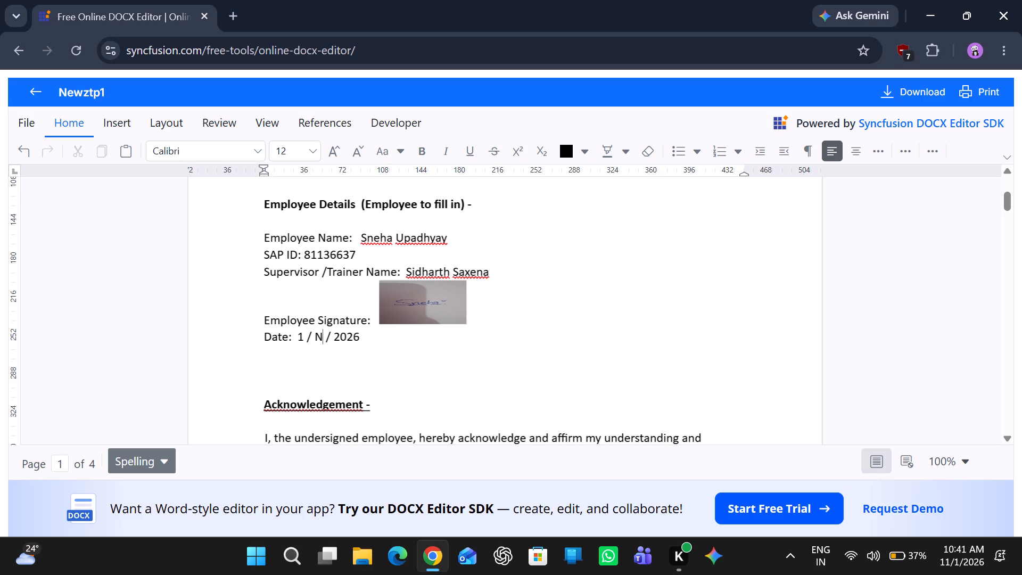
{"action": "type", "text": "ovember"}
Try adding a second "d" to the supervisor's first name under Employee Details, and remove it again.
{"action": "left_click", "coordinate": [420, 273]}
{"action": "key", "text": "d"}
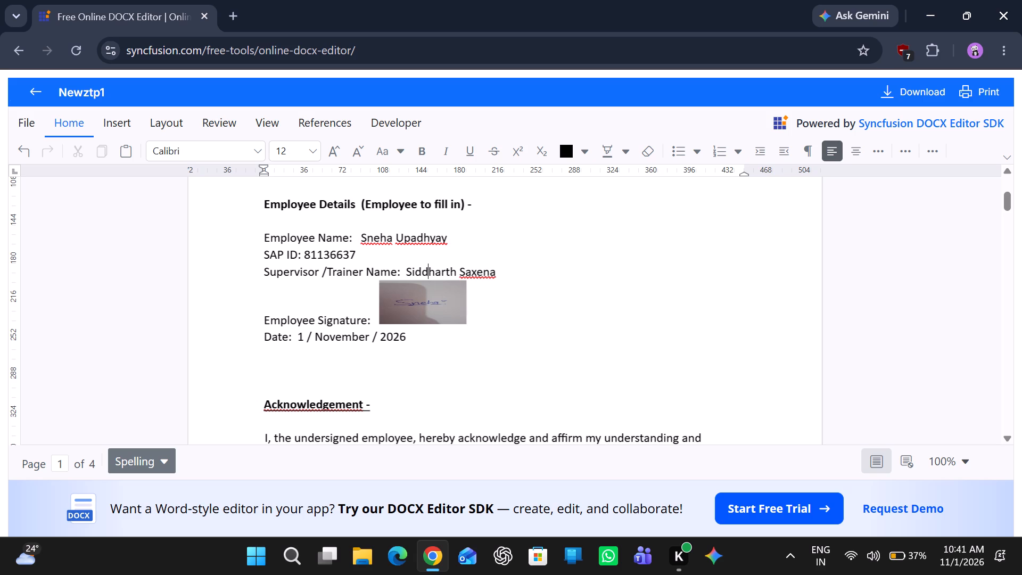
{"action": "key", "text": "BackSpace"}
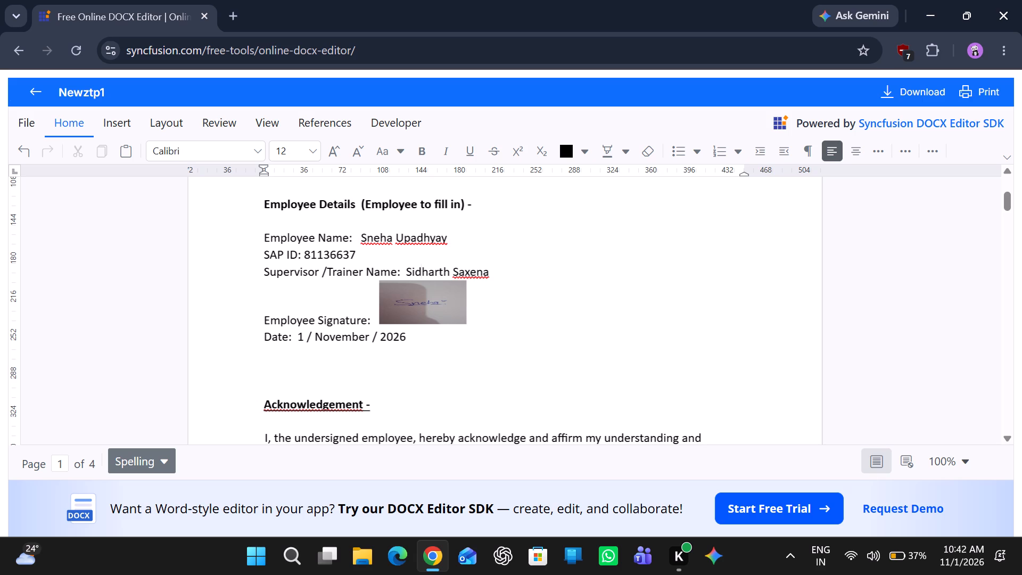
Change the date below the employee signature on page 4 to 01 / November / 2026.
{"action": "scroll", "coordinate": [431, 352], "scroll_direction": "down", "scroll_amount": 9}
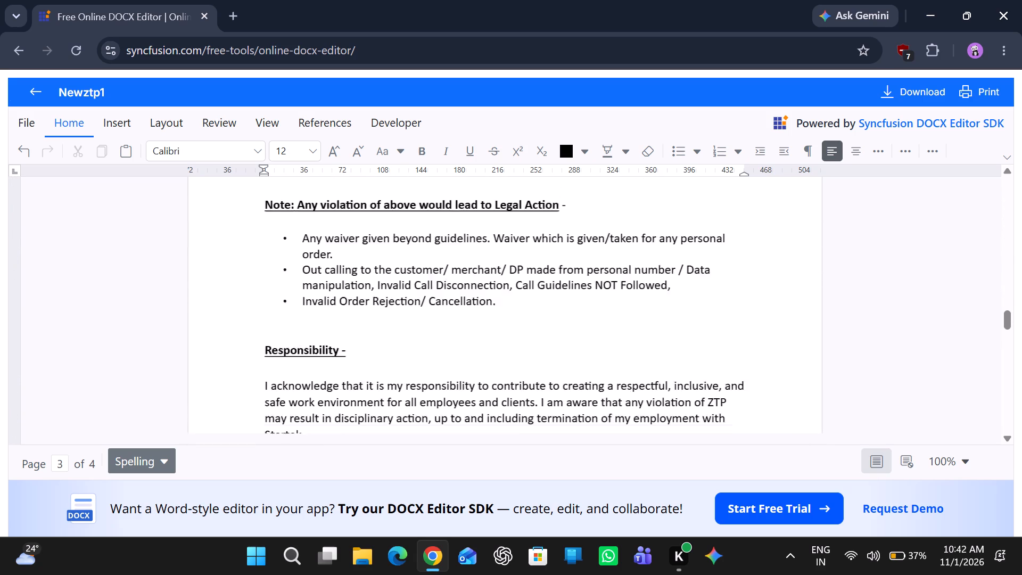
{"action": "scroll", "coordinate": [431, 352], "scroll_direction": "down", "scroll_amount": 5}
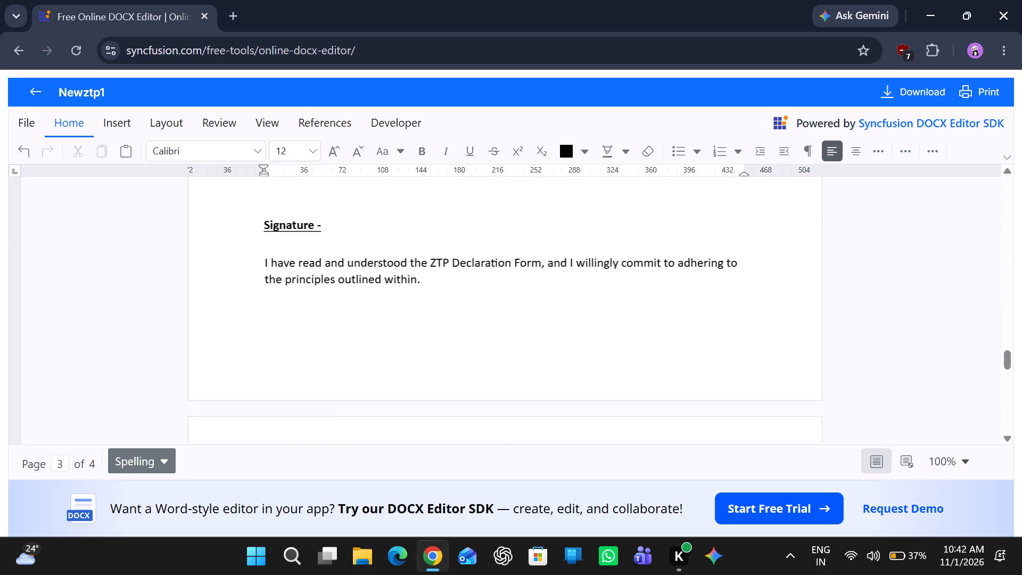
{"action": "scroll", "coordinate": [431, 352], "scroll_direction": "down", "scroll_amount": 2}
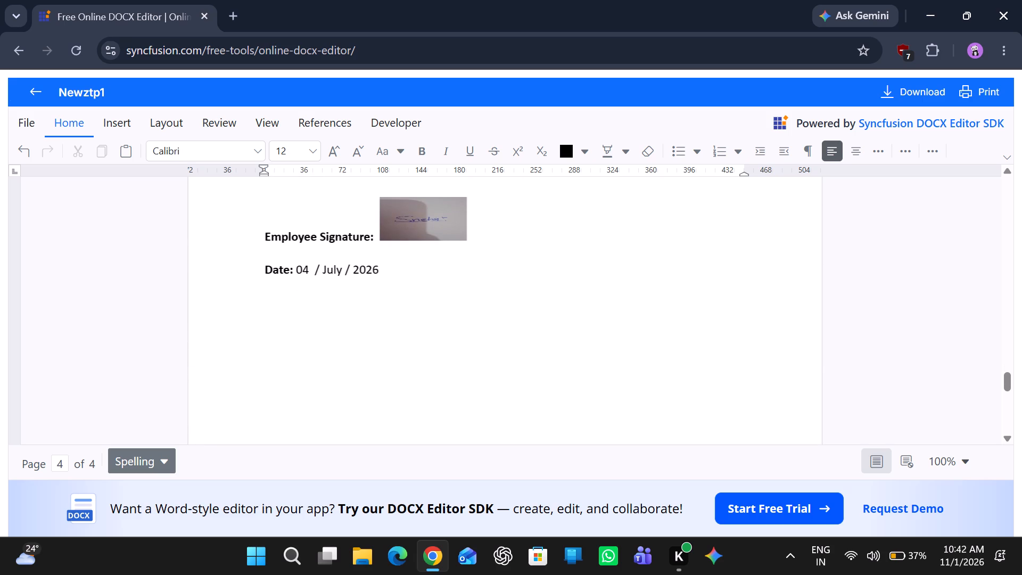
{"action": "left_click", "coordinate": [307, 269]}
{"action": "key", "text": "BackSpace"}
{"action": "key", "text": "1"}
{"action": "left_click", "coordinate": [341, 270]}
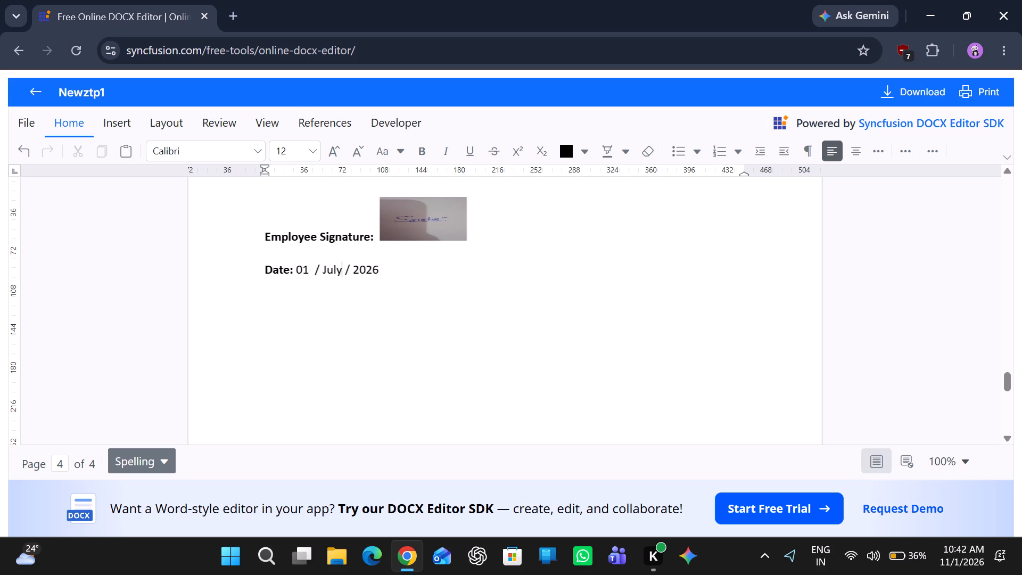
{"action": "key", "text": "BackSpace"}
{"action": "key", "text": "BackSpace"}
{"action": "key", "text": "BackSpace"}
{"action": "key", "text": "BackSpace"}
{"action": "type", "text": "November"}
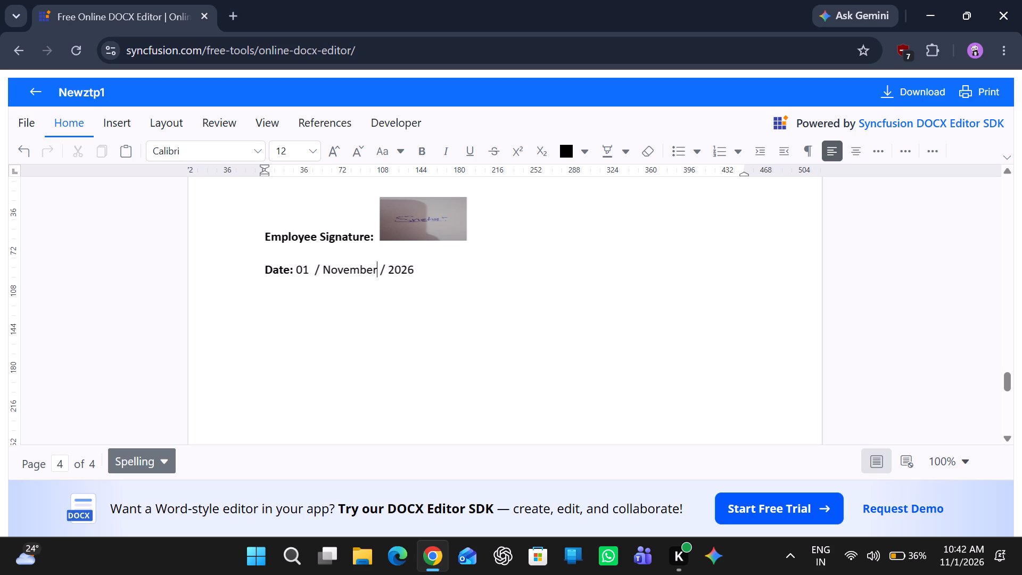
Add a leading zero to the day in the Employee Details date on page 1, making it 01 / November / 2026.
{"action": "scroll", "coordinate": [428, 273], "scroll_direction": "up", "scroll_amount": 1}
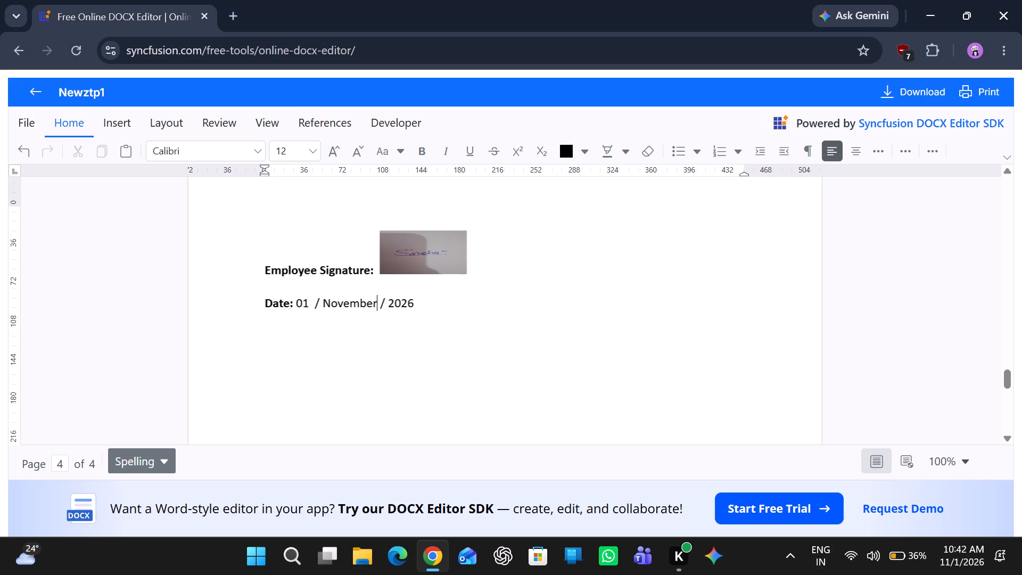
{"action": "scroll", "coordinate": [428, 273], "scroll_direction": "up", "scroll_amount": 4}
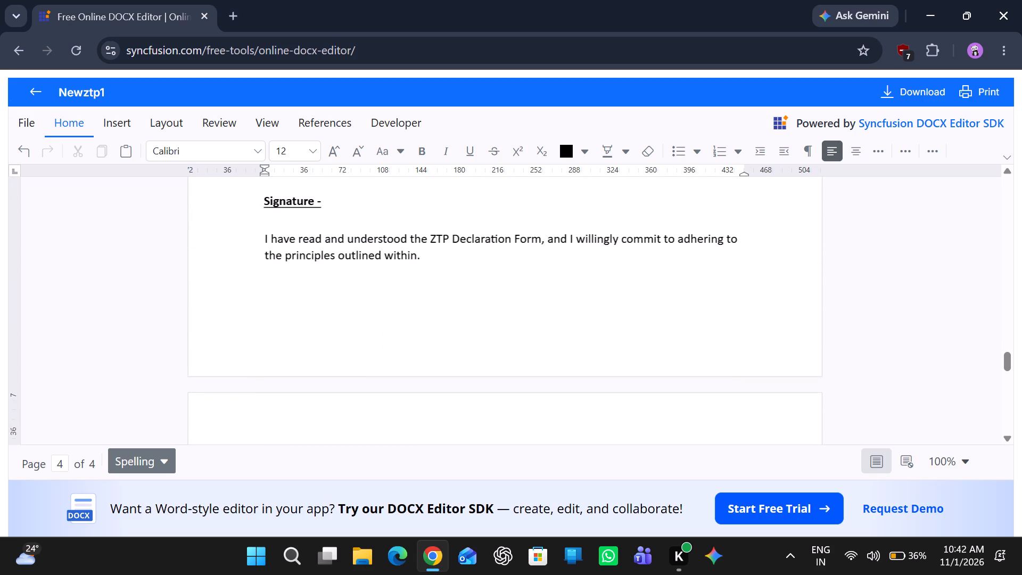
{"action": "scroll", "coordinate": [428, 273], "scroll_direction": "up", "scroll_amount": 11}
{"action": "scroll", "coordinate": [428, 273], "scroll_direction": "down", "scroll_amount": 1}
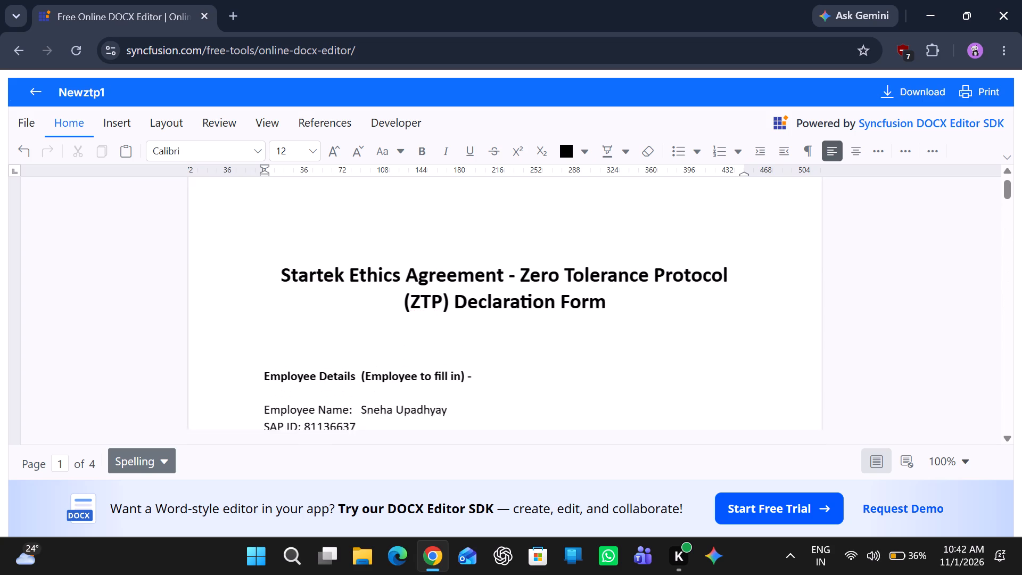
{"action": "scroll", "coordinate": [428, 273], "scroll_direction": "down", "scroll_amount": 1}
{"action": "scroll", "coordinate": [428, 269], "scroll_direction": "up", "scroll_amount": 1}
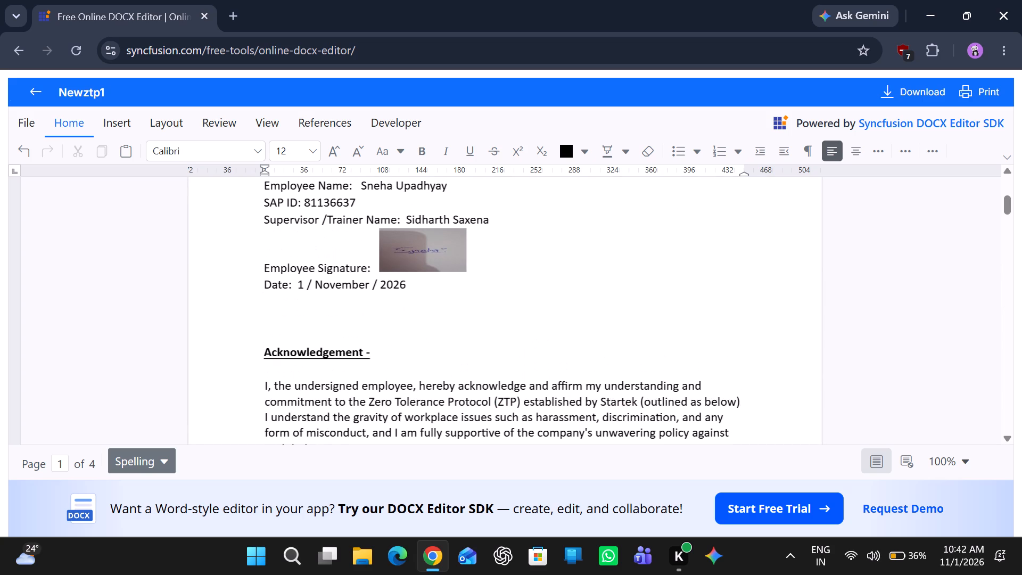
{"action": "scroll", "coordinate": [428, 269], "scroll_direction": "up", "scroll_amount": 2}
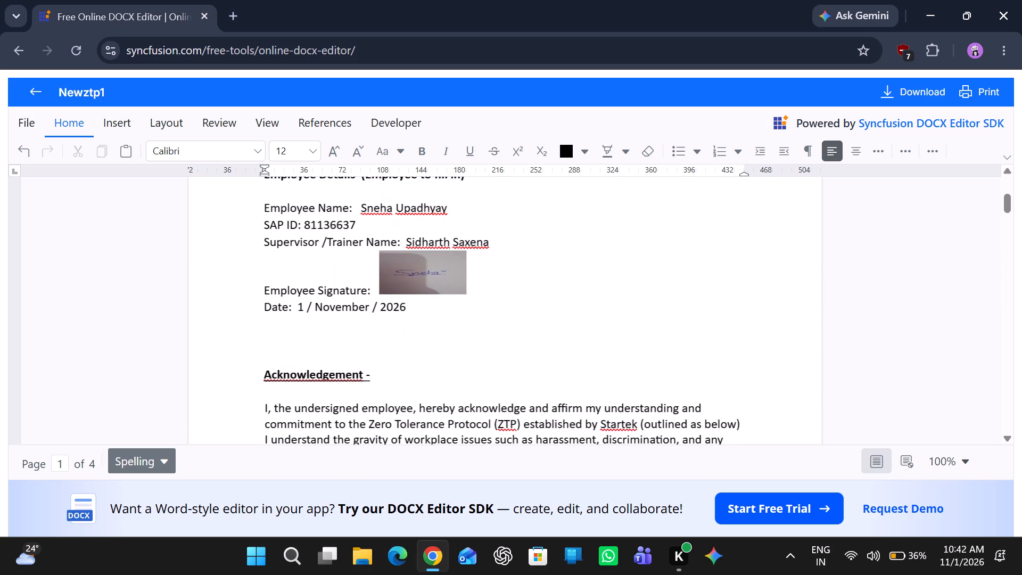
{"action": "scroll", "coordinate": [428, 269], "scroll_direction": "up", "scroll_amount": 2}
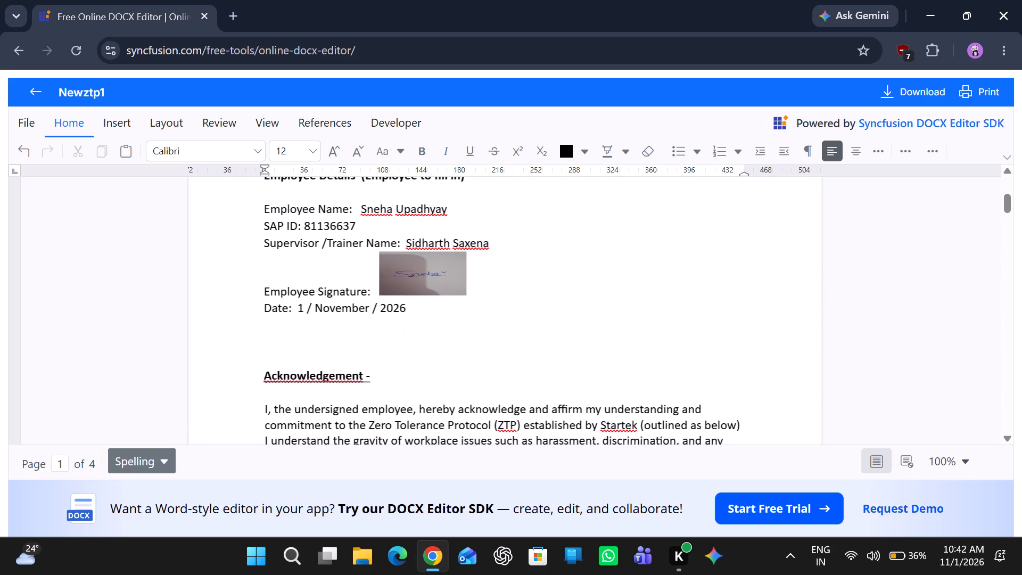
{"action": "left_click", "coordinate": [296, 308]}
{"action": "key", "text": "0"}
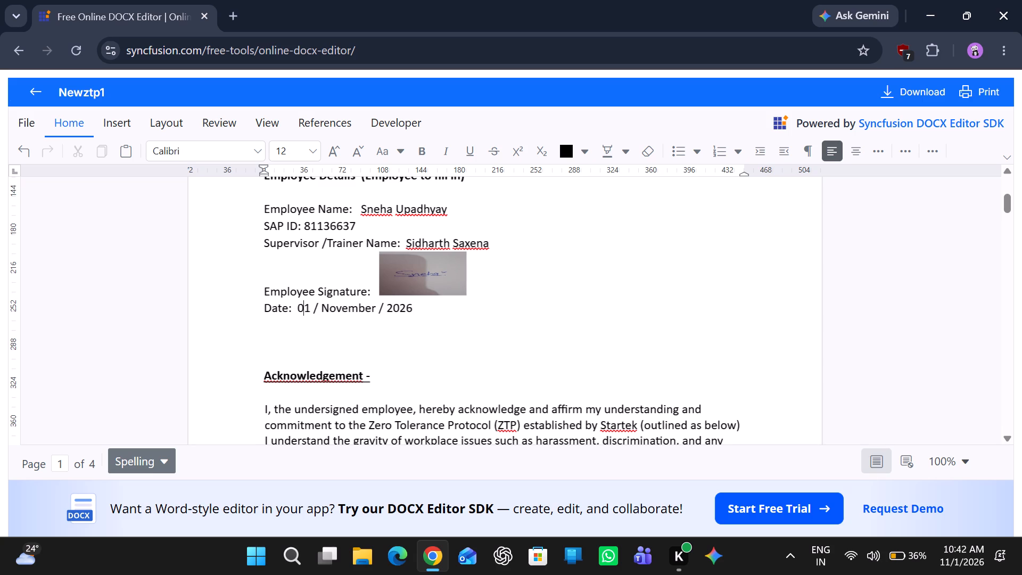
{"action": "left_click", "coordinate": [376, 308]}
Review the edited declaration form from the first page to the signature section and back.
{"action": "scroll", "coordinate": [438, 323], "scroll_direction": "down", "scroll_amount": 6}
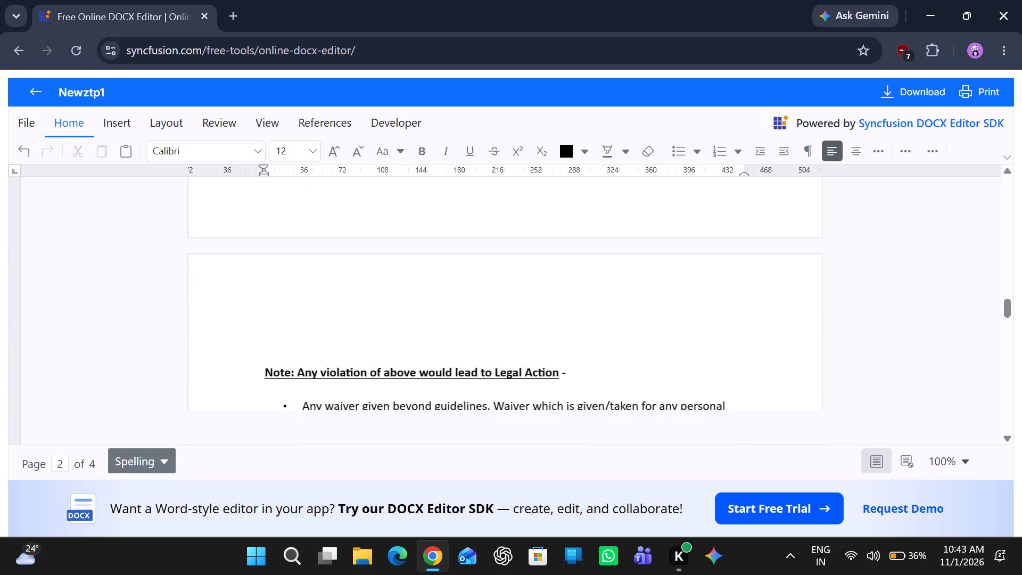
{"action": "scroll", "coordinate": [435, 309], "scroll_direction": "down", "scroll_amount": 7}
{"action": "scroll", "coordinate": [435, 309], "scroll_direction": "up", "scroll_amount": 5}
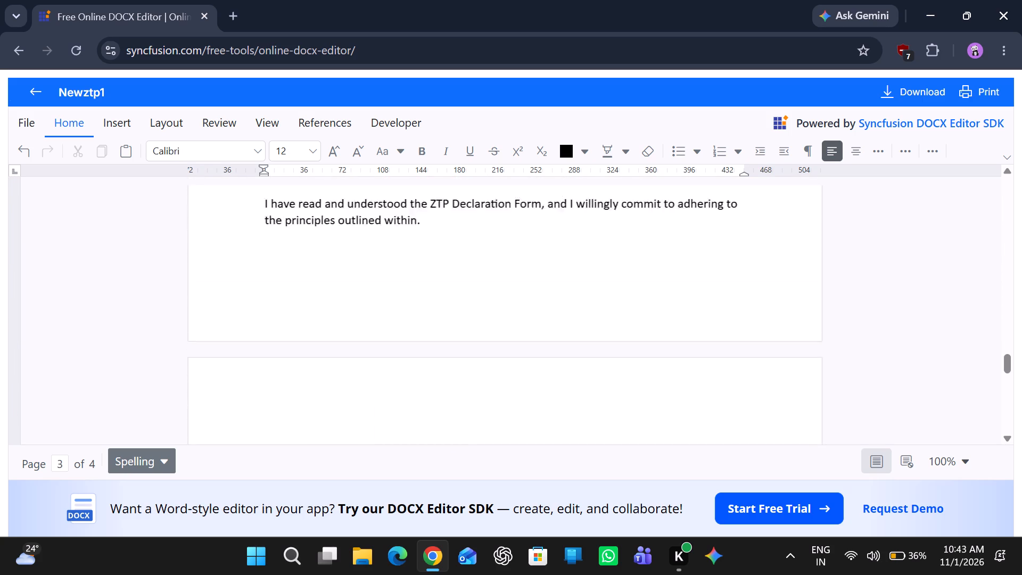
{"action": "scroll", "coordinate": [435, 309], "scroll_direction": "up", "scroll_amount": 10}
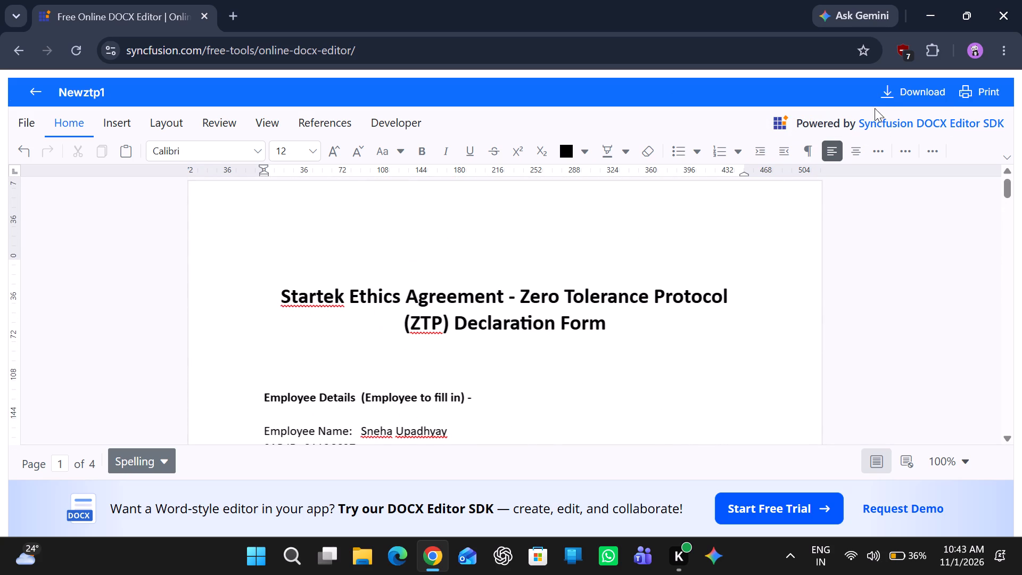
Open the download format choices for the edited document.
{"action": "left_click", "coordinate": [889, 91]}
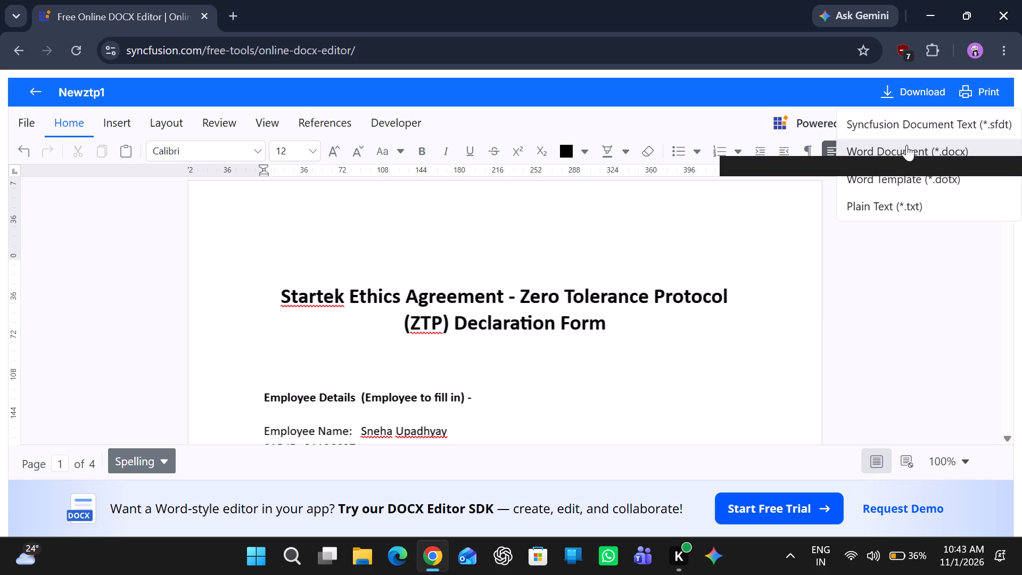
Download the edited declaration form as a Word Document (*.docx).
{"action": "left_click", "coordinate": [906, 145]}
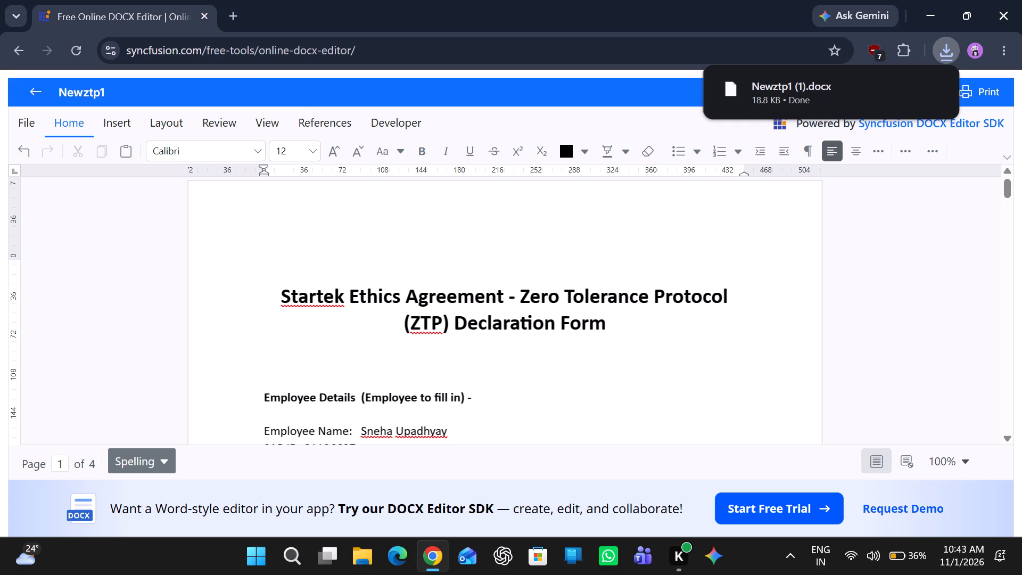
Open the full list of saved bookmarks in a new browser tab.
{"action": "left_click", "coordinate": [235, 18]}
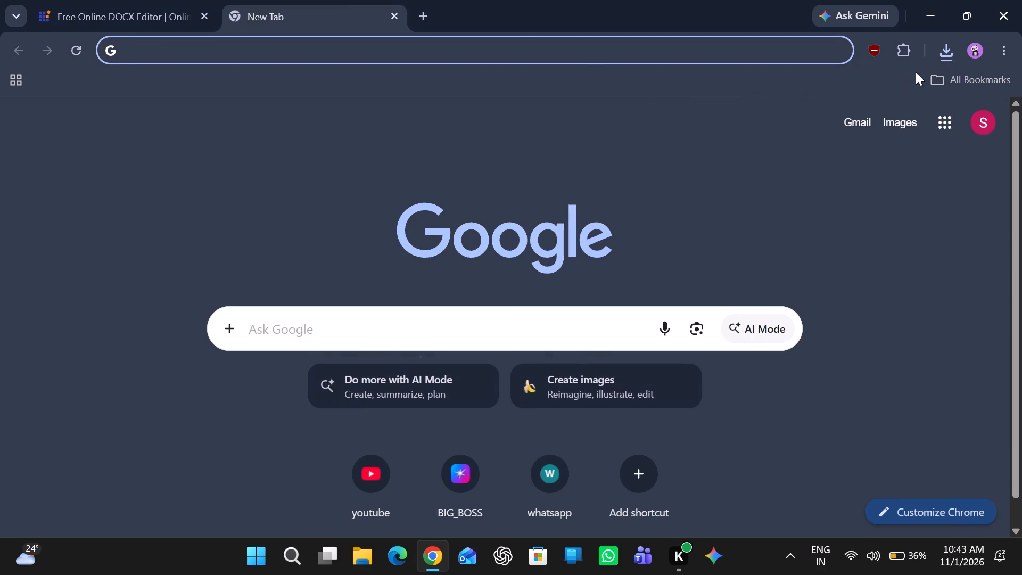
{"action": "left_click", "coordinate": [953, 71]}
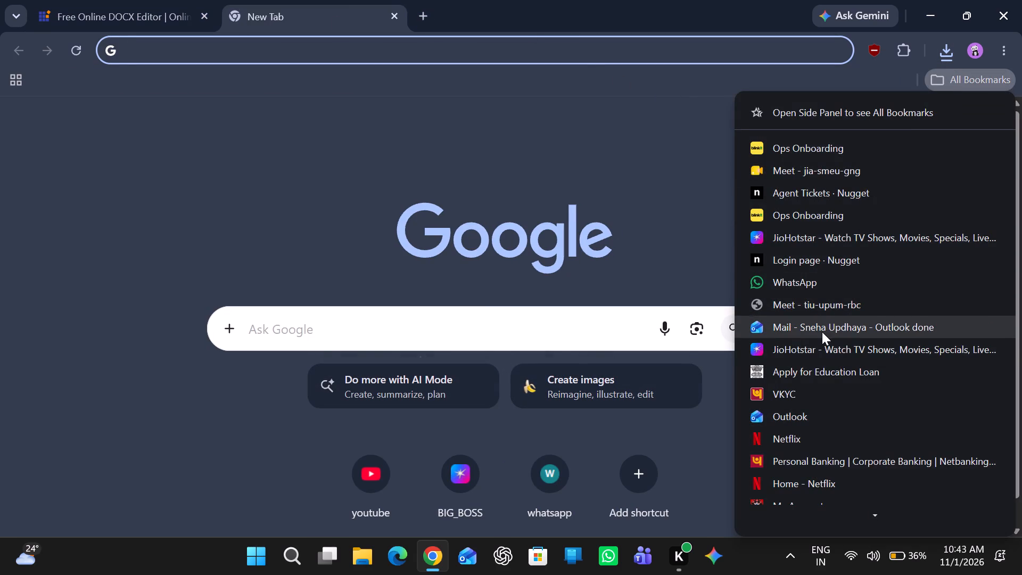
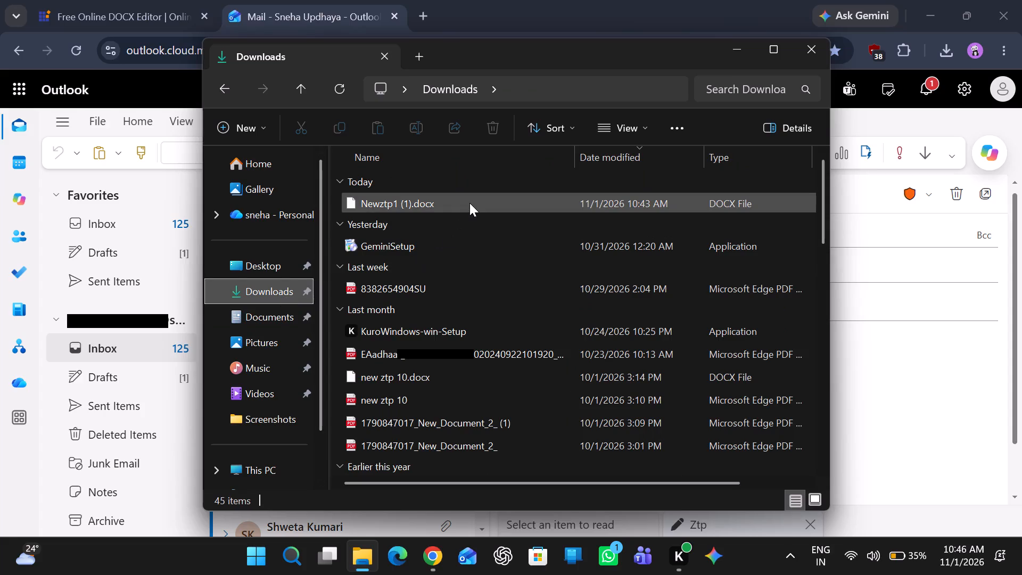
Copy the downloaded file Newztp1 (1).docx in the Downloads folder.
{"action": "left_click", "coordinate": [469, 203]}
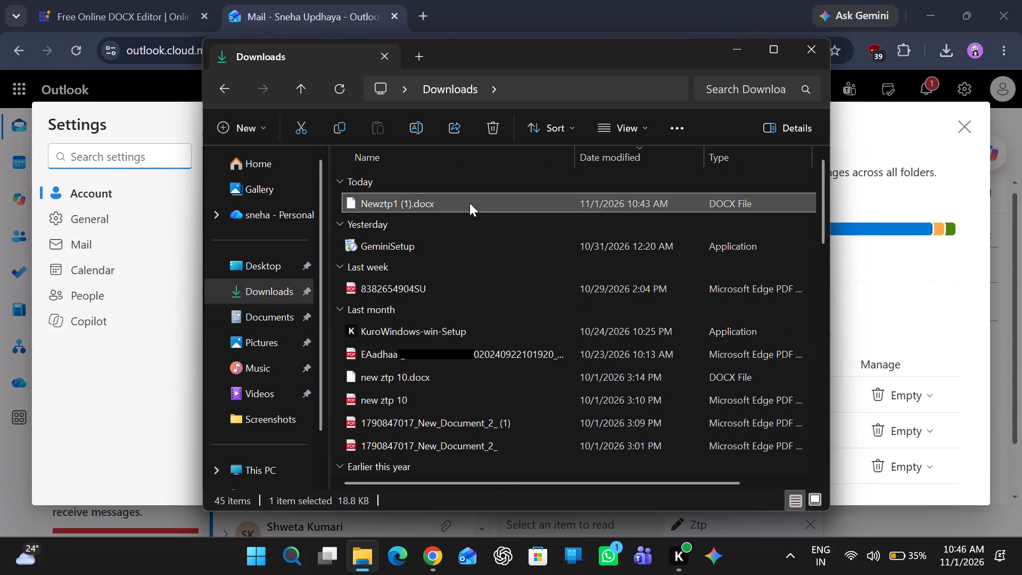
{"action": "key", "text": "ctrl+v"}
{"action": "key", "text": "ctrl+v"}
{"action": "key", "text": "ctrl+c"}
{"action": "key", "text": "ctrl+c"}
{"action": "key", "text": "ctrl+c"}
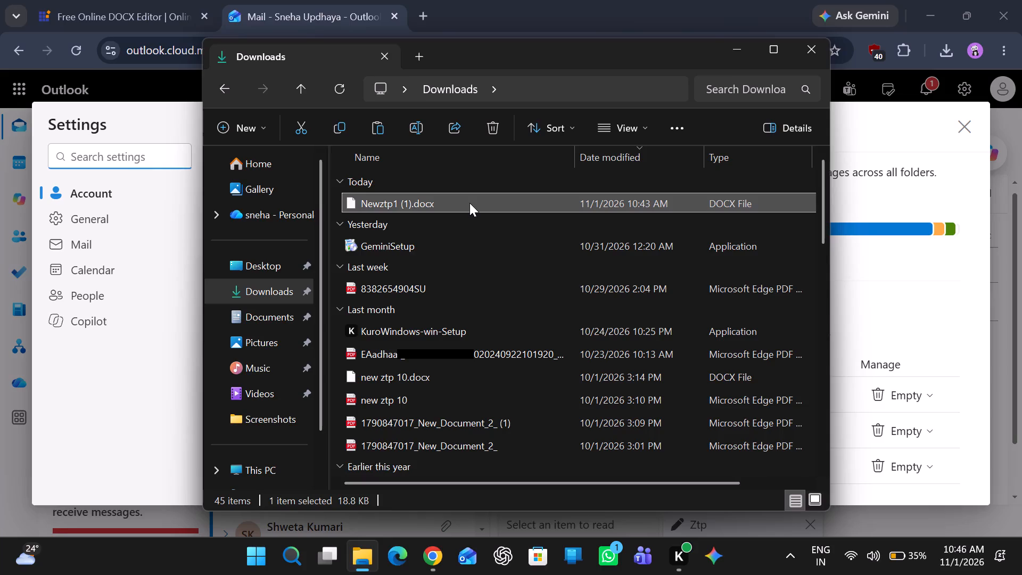
Open the name of the file Newztp1 (1).docx for editing.
{"action": "left_click", "coordinate": [458, 202]}
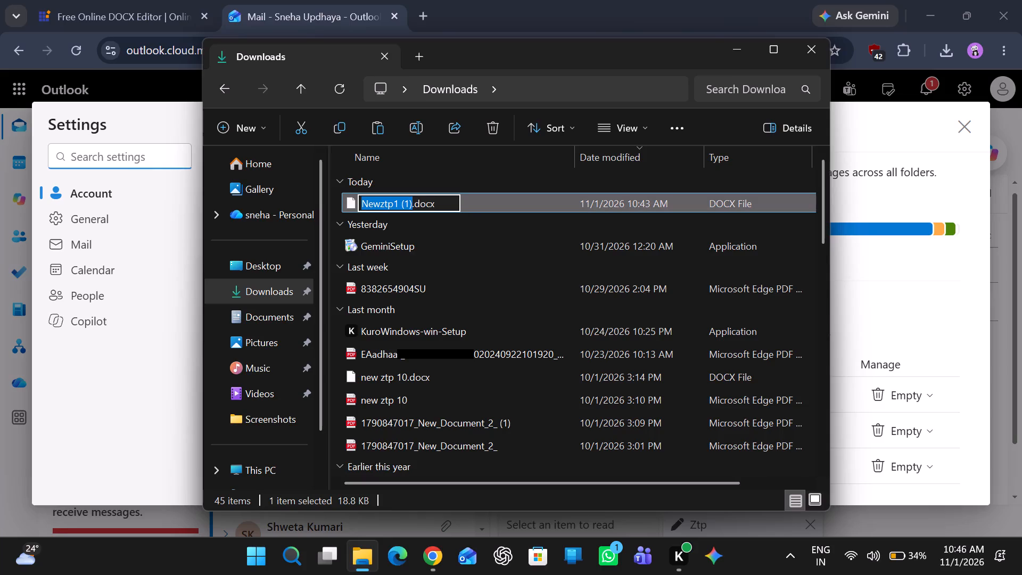
Sort the Downloads files by name and leave the name editing of Newztp1 (1).docx.
{"action": "left_click", "coordinate": [440, 202]}
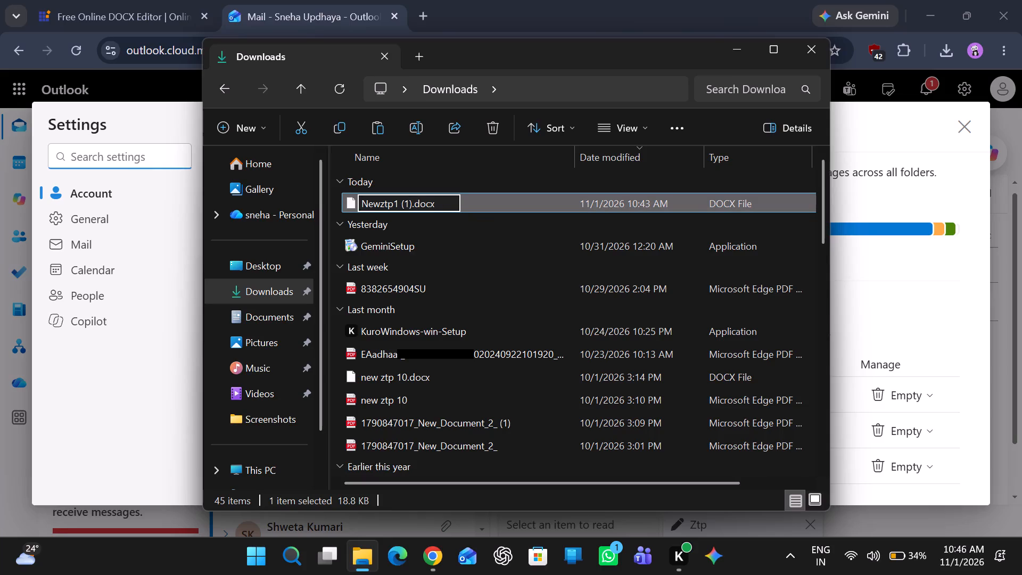
{"action": "left_click", "coordinate": [531, 166]}
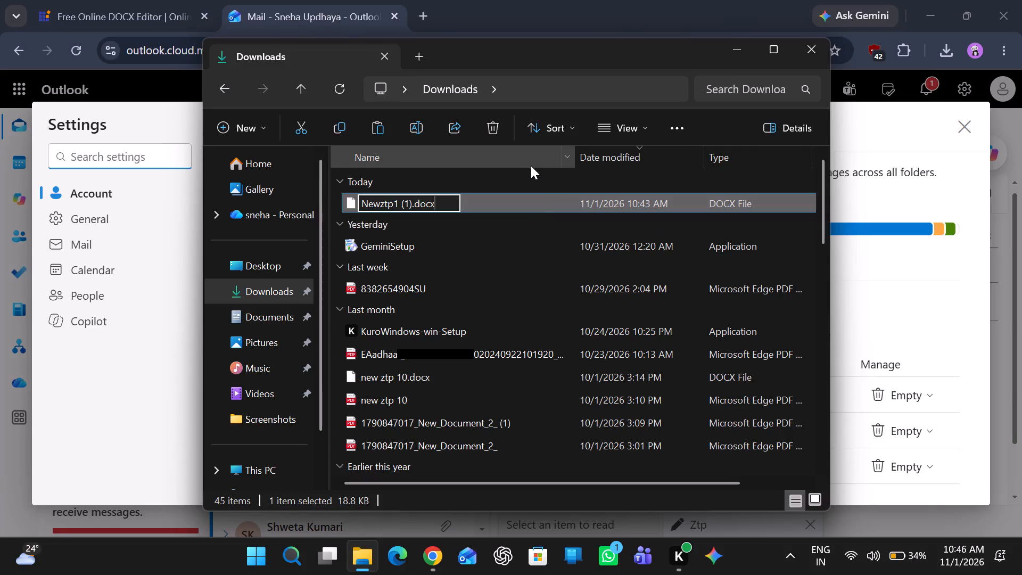
{"action": "left_click", "coordinate": [553, 207]}
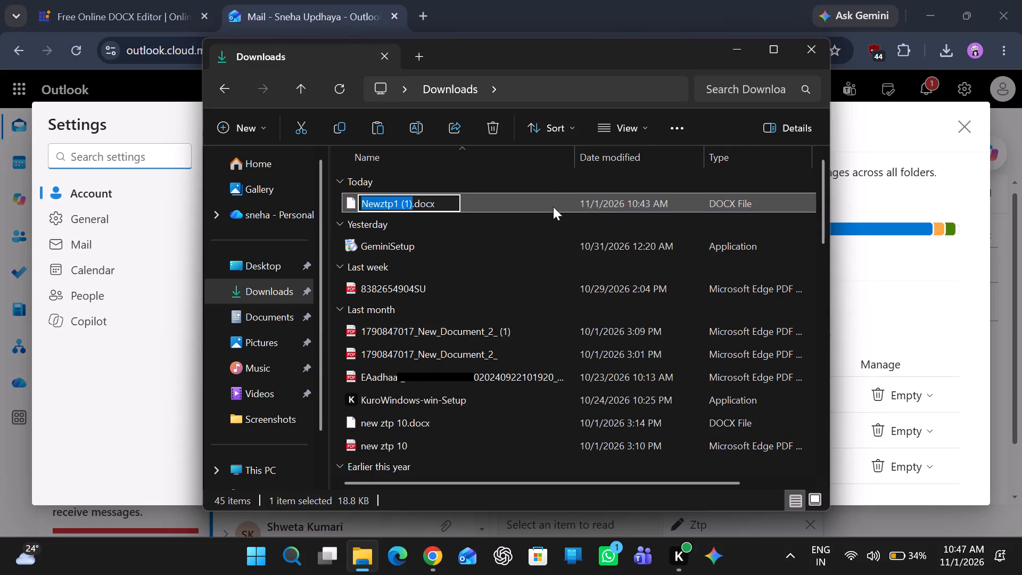
{"action": "left_click", "coordinate": [553, 207]}
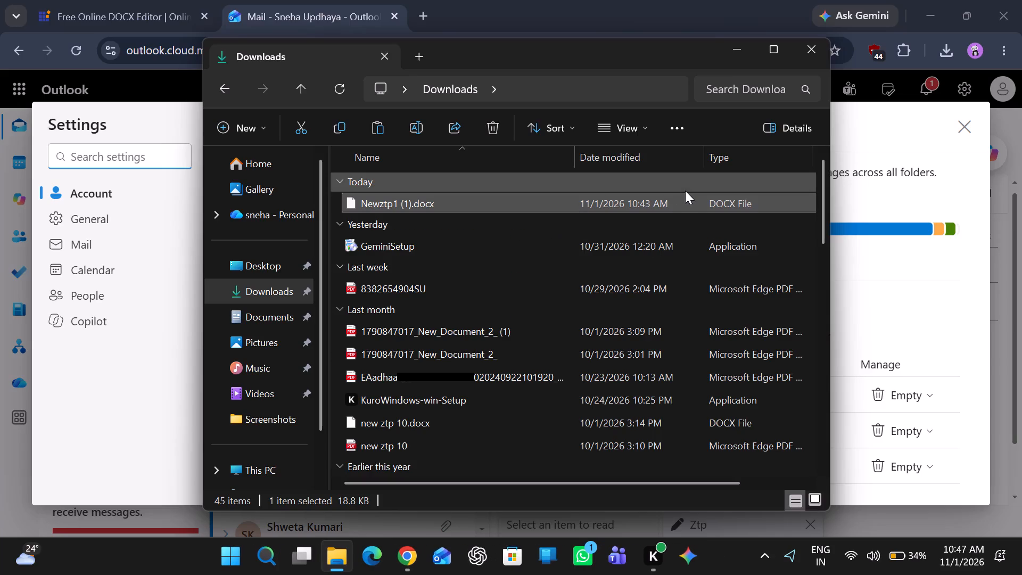
Look through the file list in the Downloads folder and select Newztp1 (1).docx under Today.
{"action": "scroll", "coordinate": [685, 191], "scroll_direction": "down", "scroll_amount": 6}
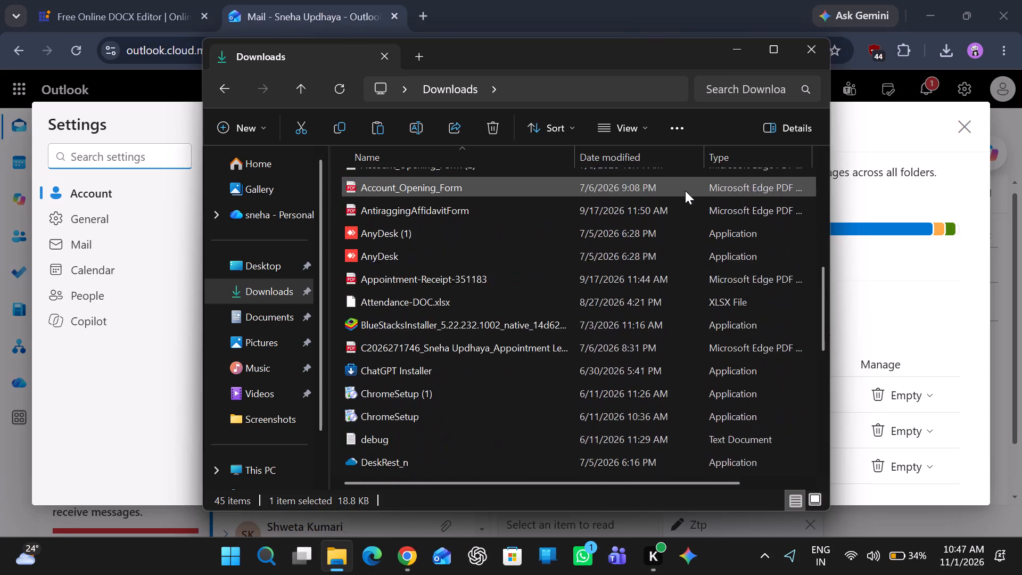
{"action": "scroll", "coordinate": [685, 191], "scroll_direction": "down", "scroll_amount": 2}
{"action": "scroll", "coordinate": [685, 191], "scroll_direction": "up", "scroll_amount": 2}
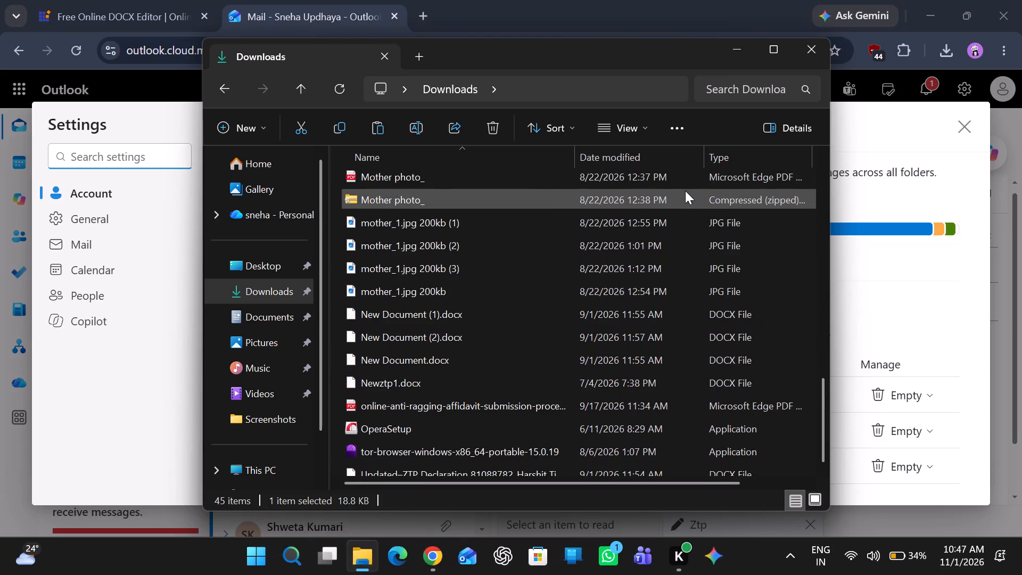
{"action": "scroll", "coordinate": [685, 191], "scroll_direction": "up", "scroll_amount": 6}
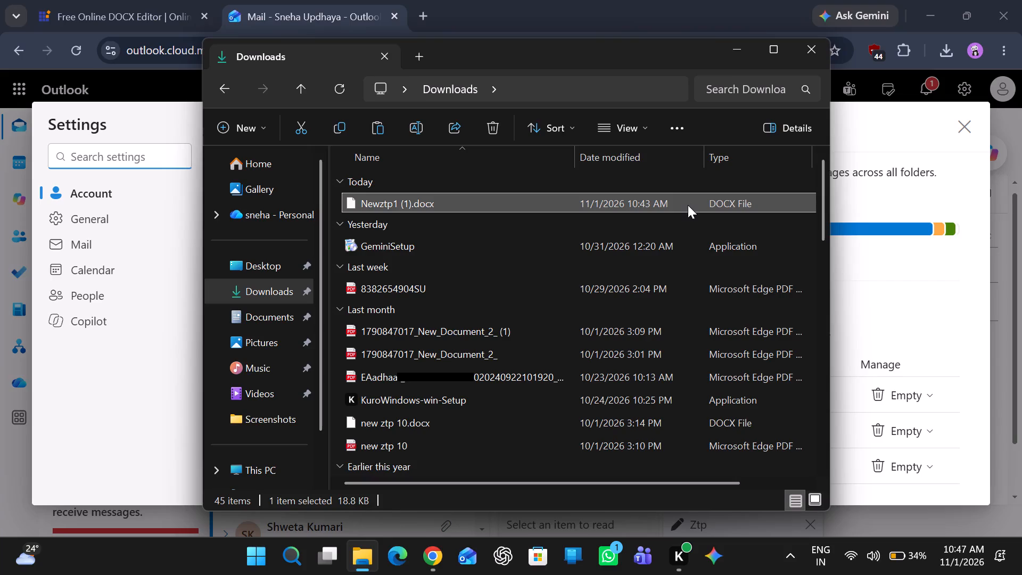
{"action": "left_click", "coordinate": [688, 205]}
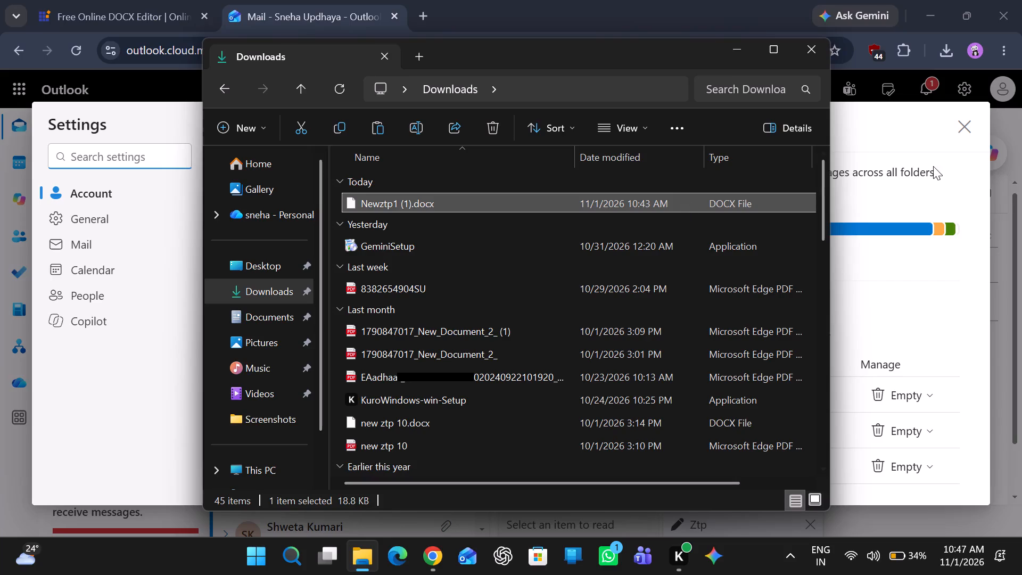
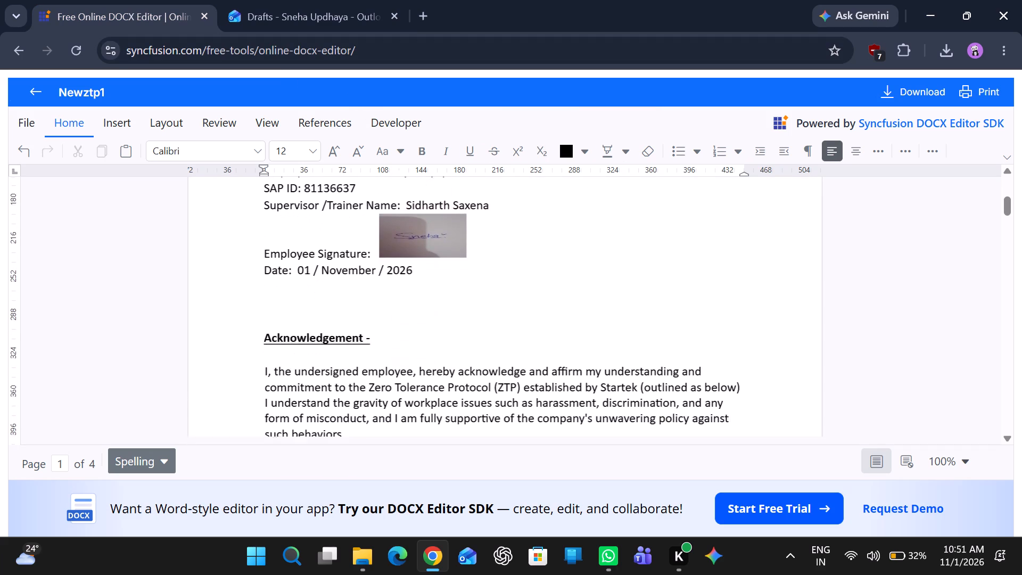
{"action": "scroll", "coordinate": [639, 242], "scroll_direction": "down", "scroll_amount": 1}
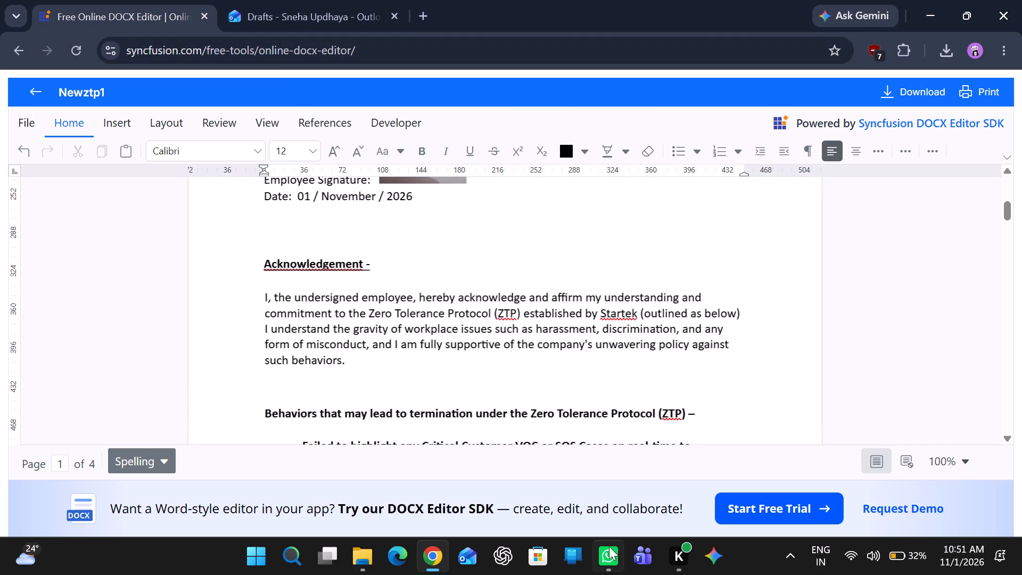
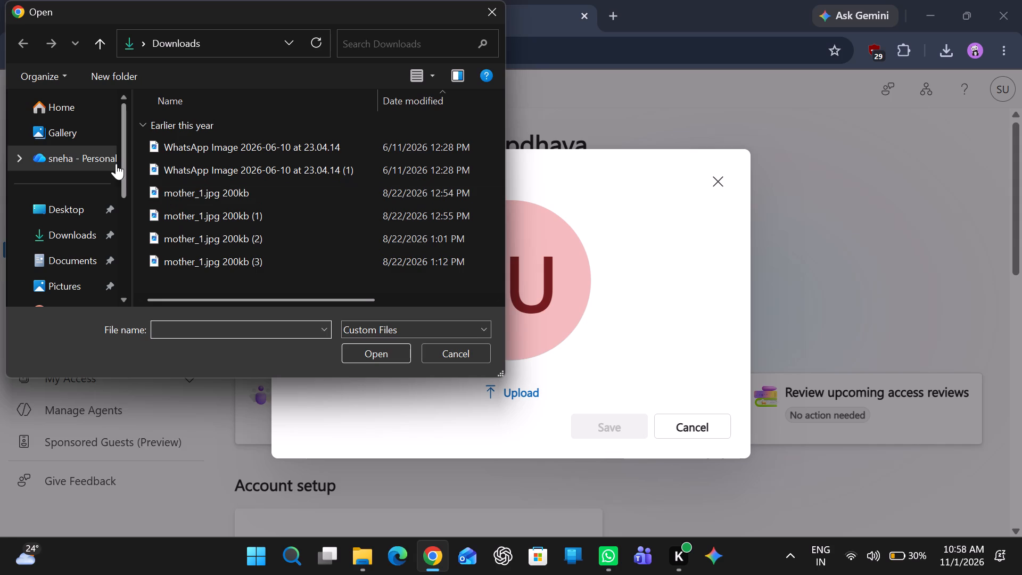
Browse the images in the Gallery folder for a picture to upload as the account's profile photo.
{"action": "left_click", "coordinate": [86, 134]}
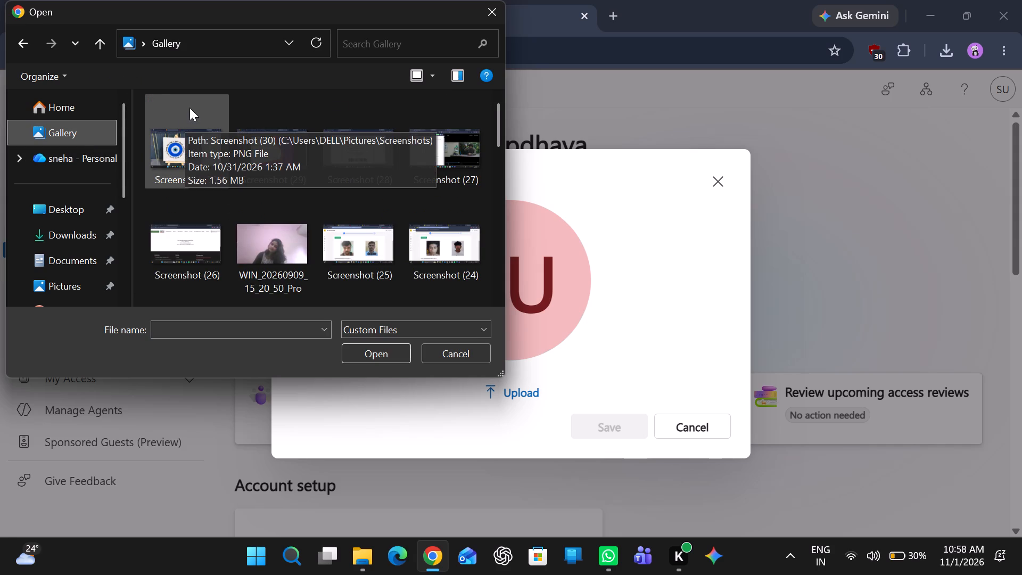
{"action": "scroll", "coordinate": [189, 108], "scroll_direction": "down", "scroll_amount": 2}
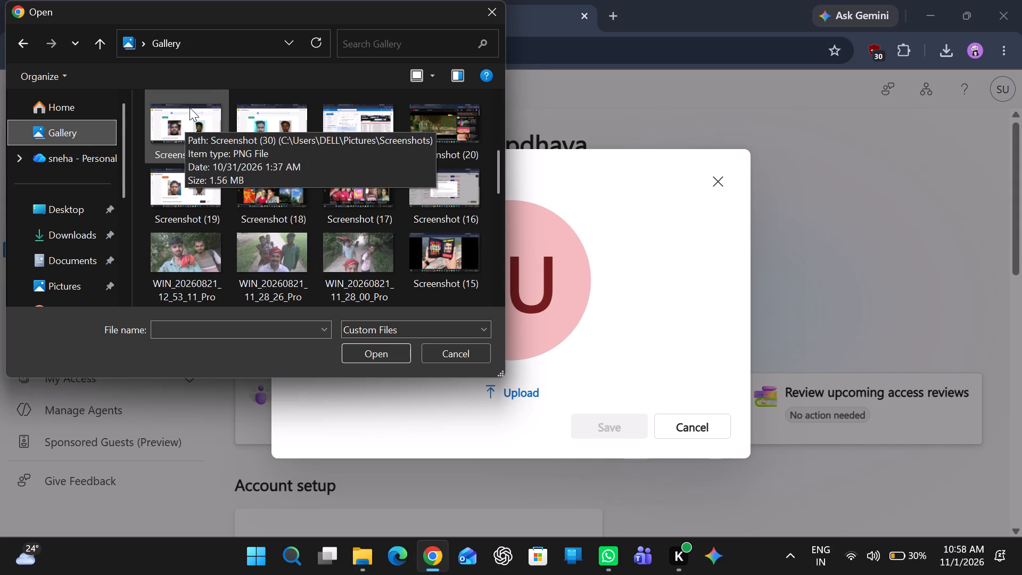
{"action": "scroll", "coordinate": [189, 108], "scroll_direction": "down", "scroll_amount": 4}
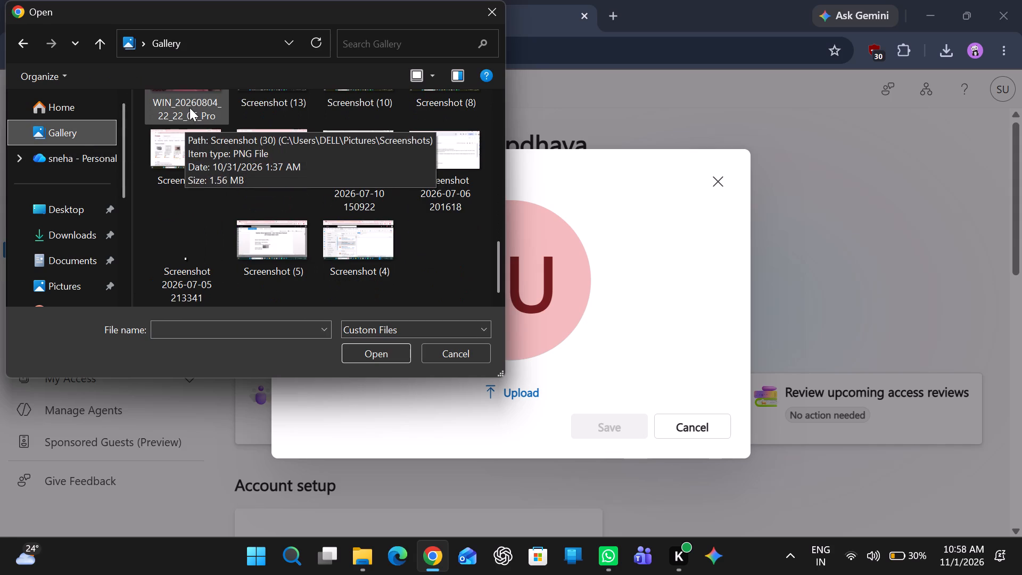
{"action": "scroll", "coordinate": [189, 108], "scroll_direction": "up", "scroll_amount": 4}
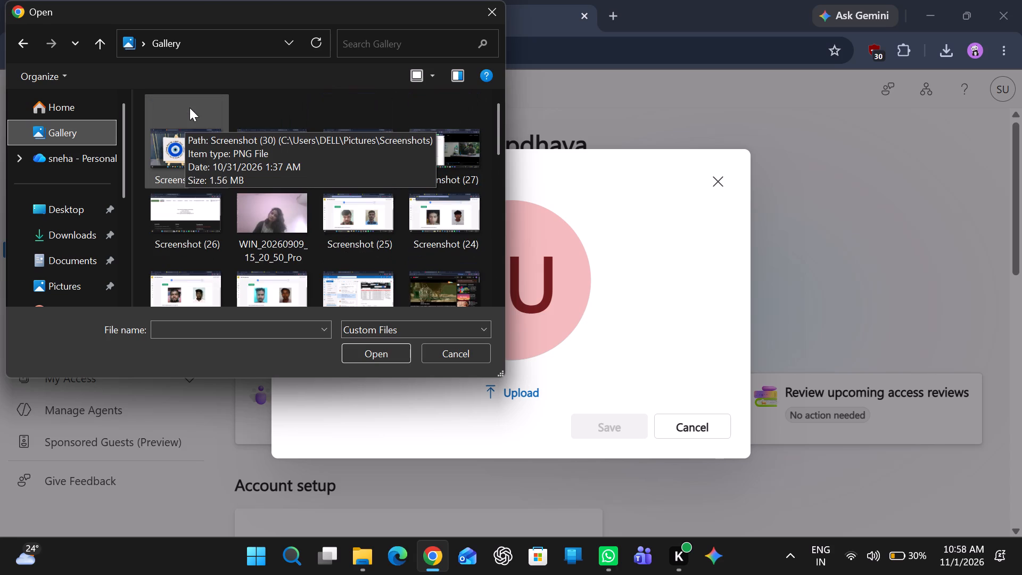
{"action": "scroll", "coordinate": [189, 108], "scroll_direction": "up", "scroll_amount": 1}
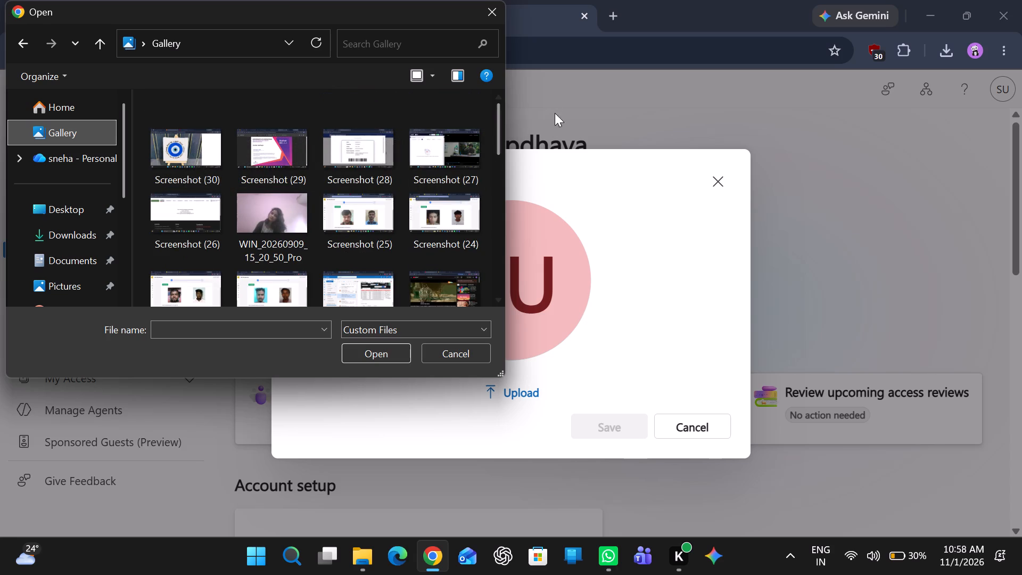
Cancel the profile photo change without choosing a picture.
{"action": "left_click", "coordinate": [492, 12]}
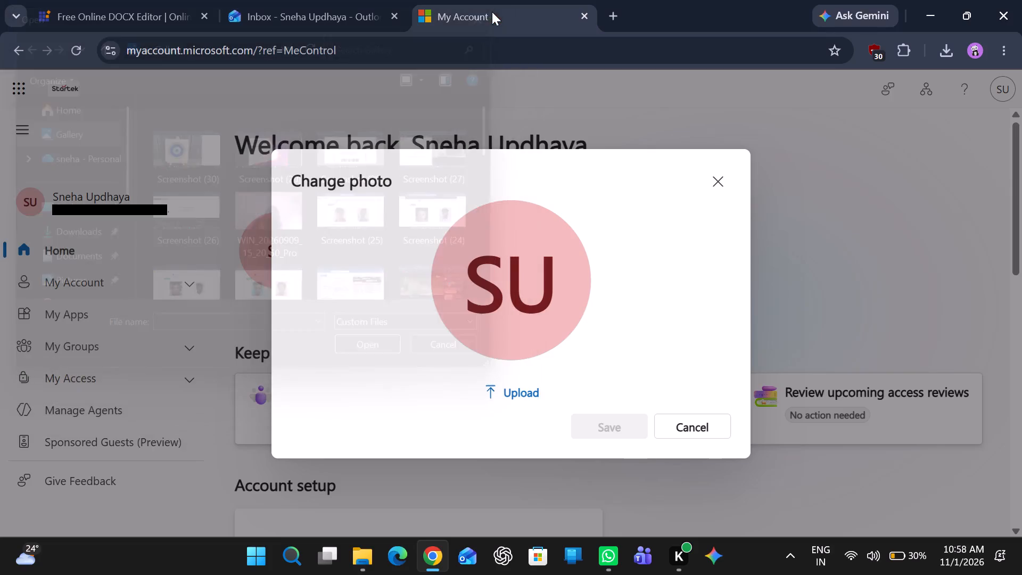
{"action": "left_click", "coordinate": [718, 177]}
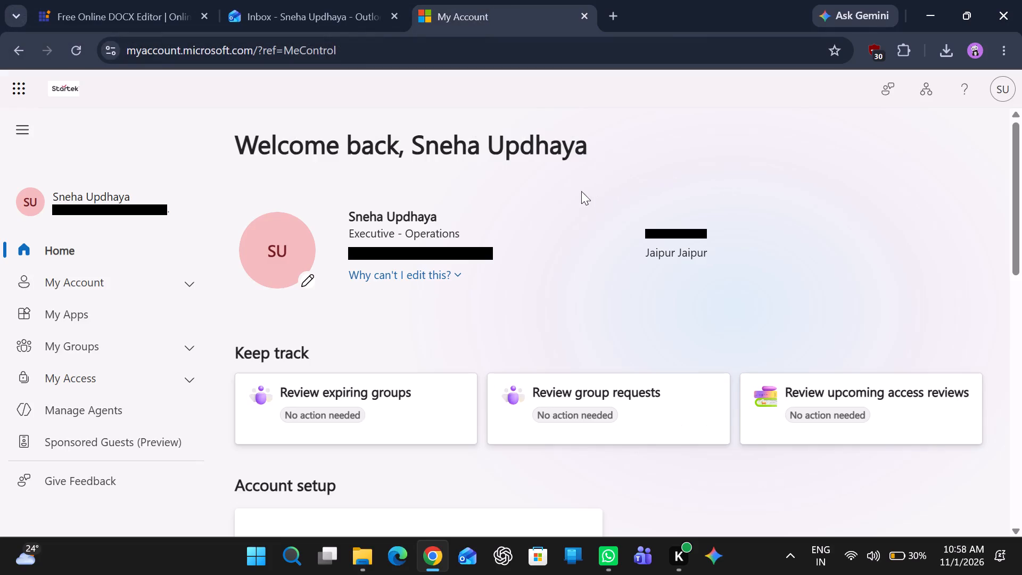
Look through the sections of the account home page and open My Account.
{"action": "scroll", "coordinate": [574, 190], "scroll_direction": "down", "scroll_amount": 3}
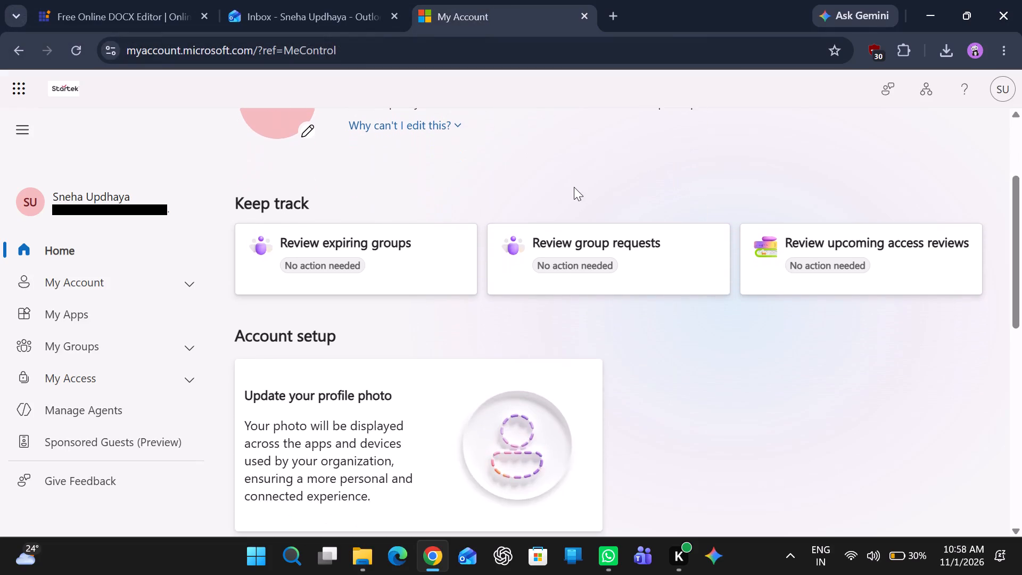
{"action": "scroll", "coordinate": [574, 187], "scroll_direction": "down", "scroll_amount": 7}
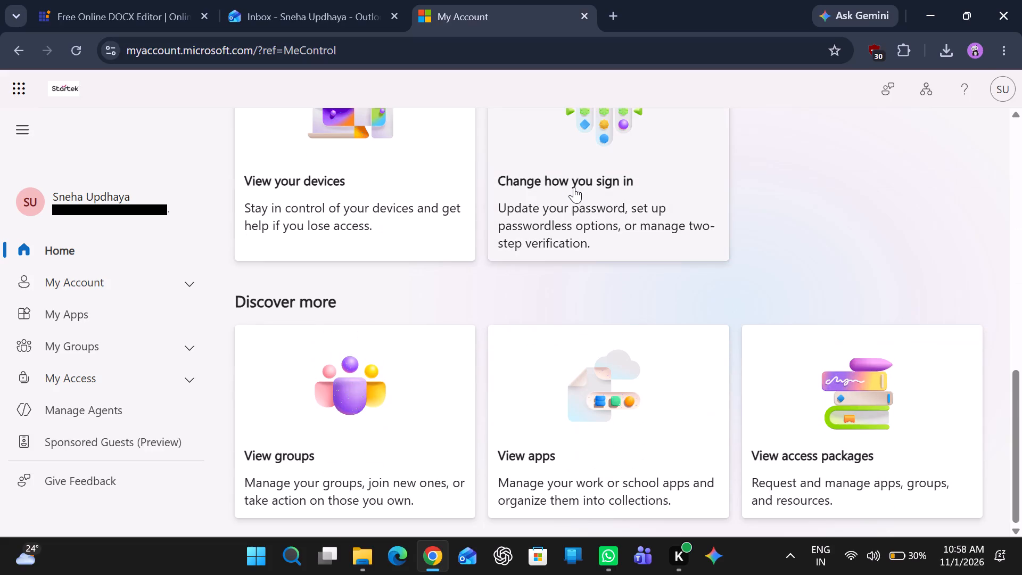
{"action": "left_click", "coordinate": [118, 278]}
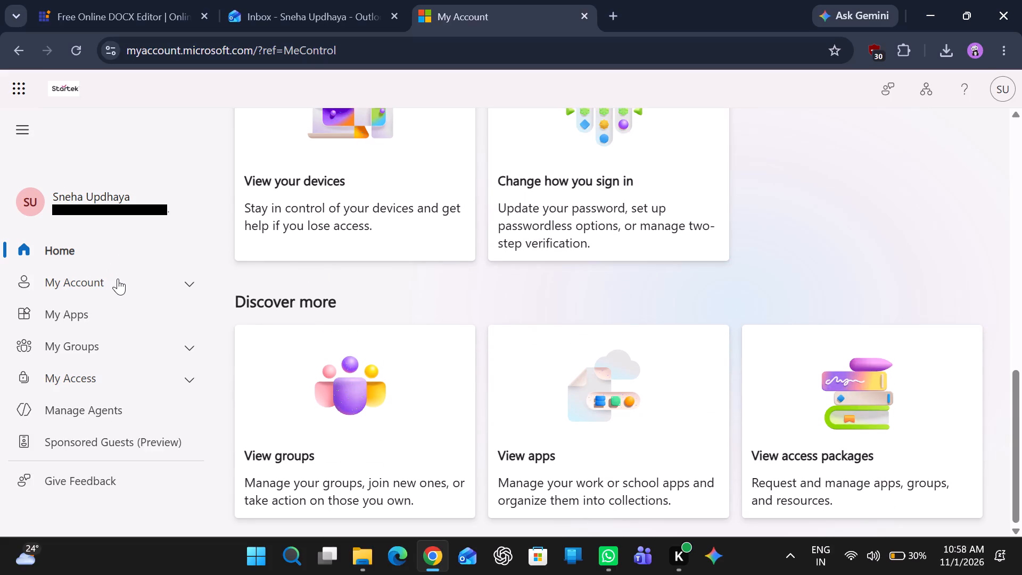